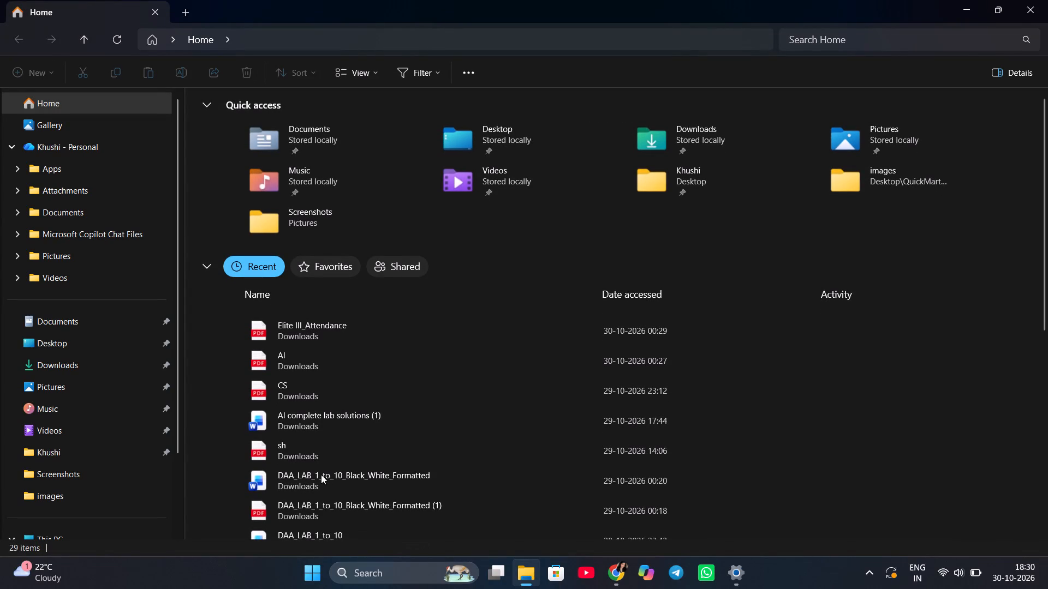
Open the AI PDF from the recent files in Downloads.
double_click(264, 359)
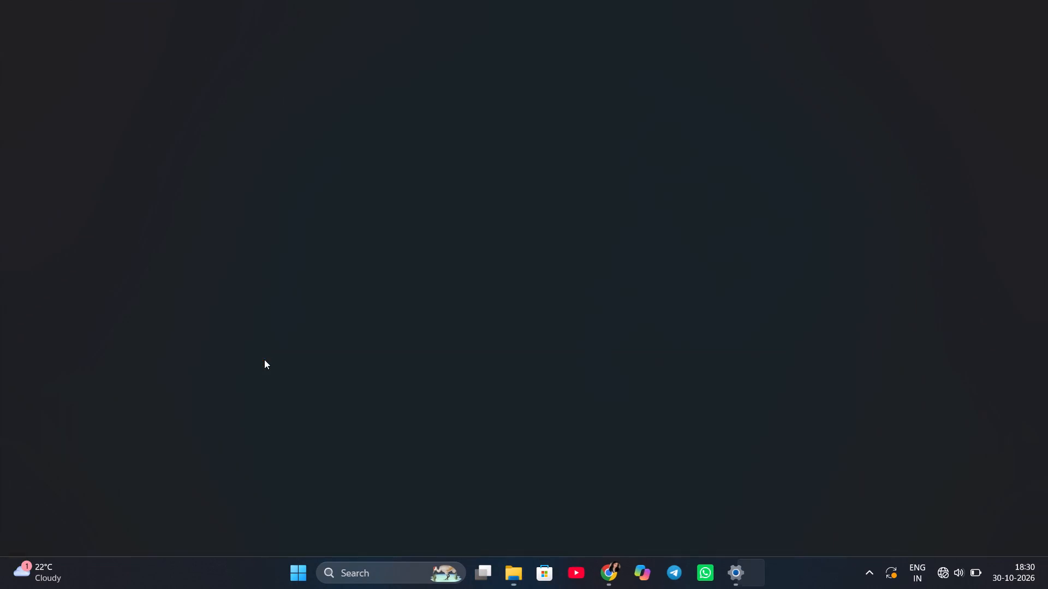
Skim the lab file backwards from the Lab 10 N Queen program to the cover page.
scroll(338, 350, "up", 2)
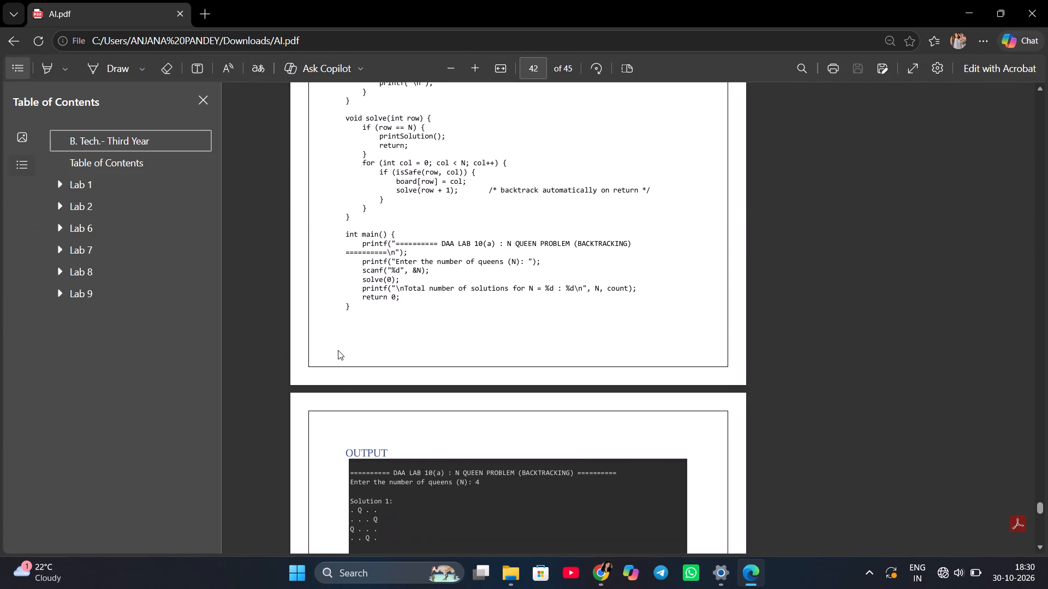
scroll(338, 350, "down", 1)
scroll(338, 350, "up", 6)
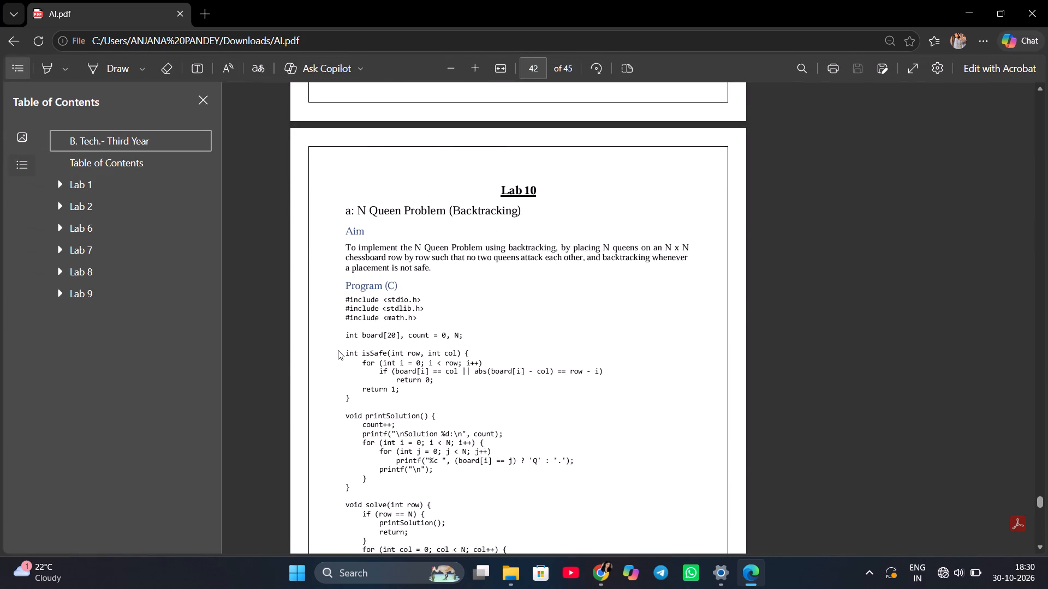
scroll(338, 350, "up", 15)
scroll(338, 350, "up", 20)
scroll(338, 350, "up", 9)
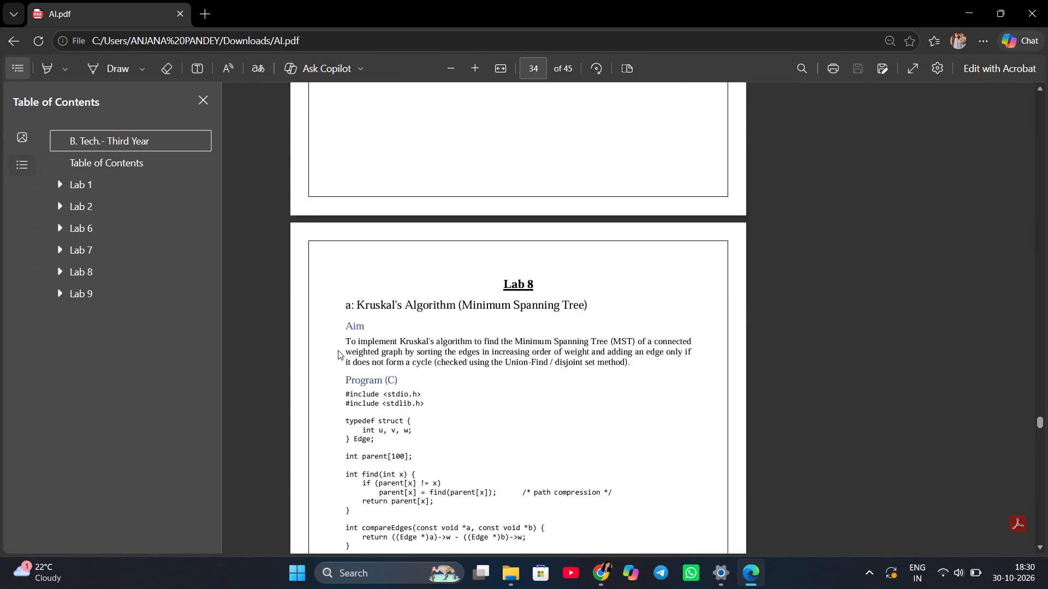
scroll(338, 350, "up", 20)
scroll(338, 350, "up", 20)
scroll(338, 350, "up", 7)
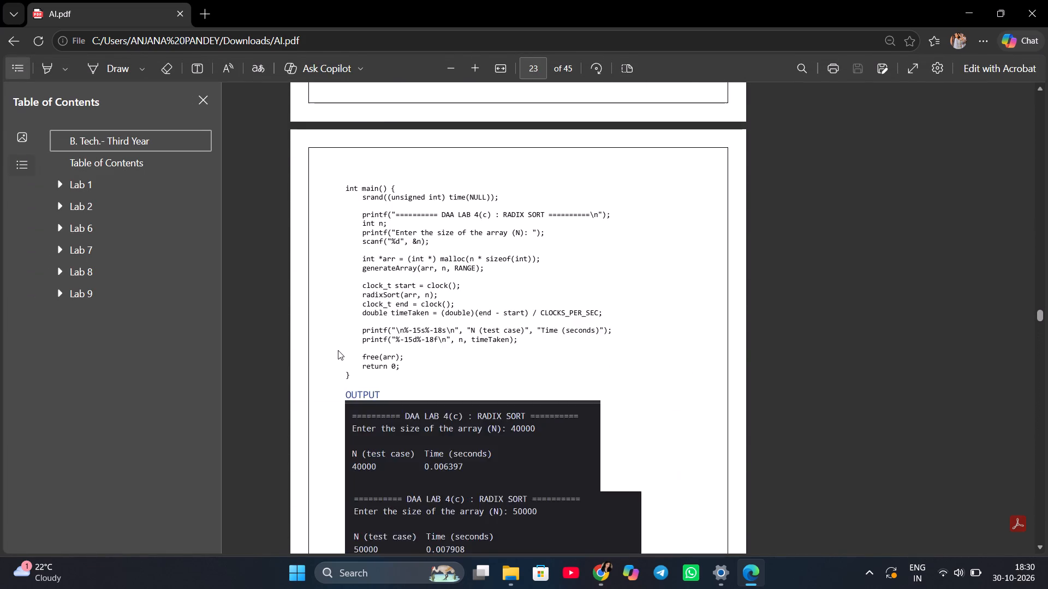
scroll(338, 350, "up", 20)
scroll(338, 350, "up", 20)
scroll(338, 350, "up", 7)
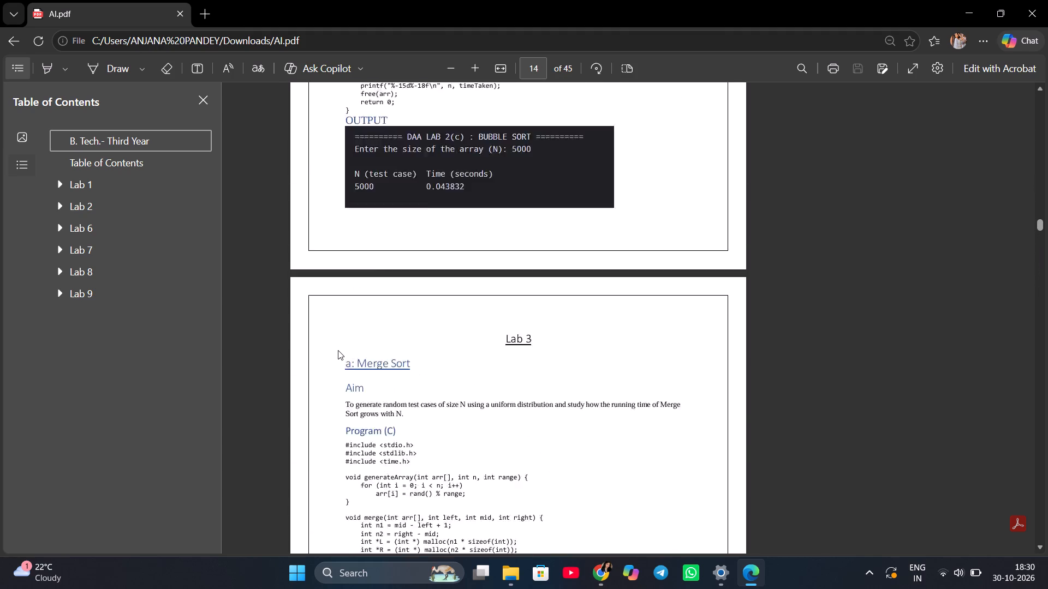
scroll(338, 350, "up", 20)
scroll(338, 350, "up", 17)
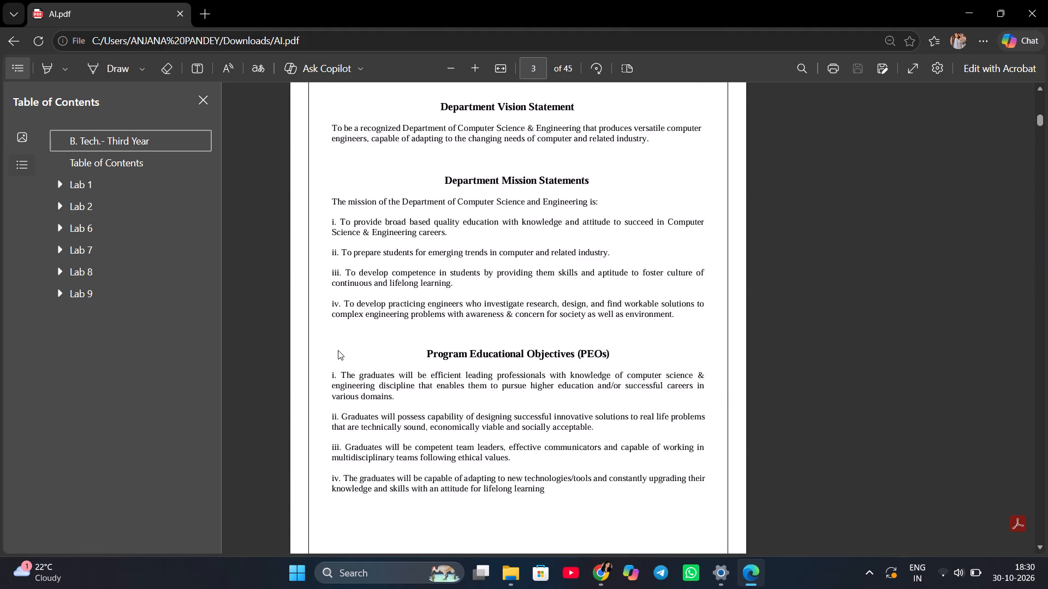
scroll(338, 350, "up", 15)
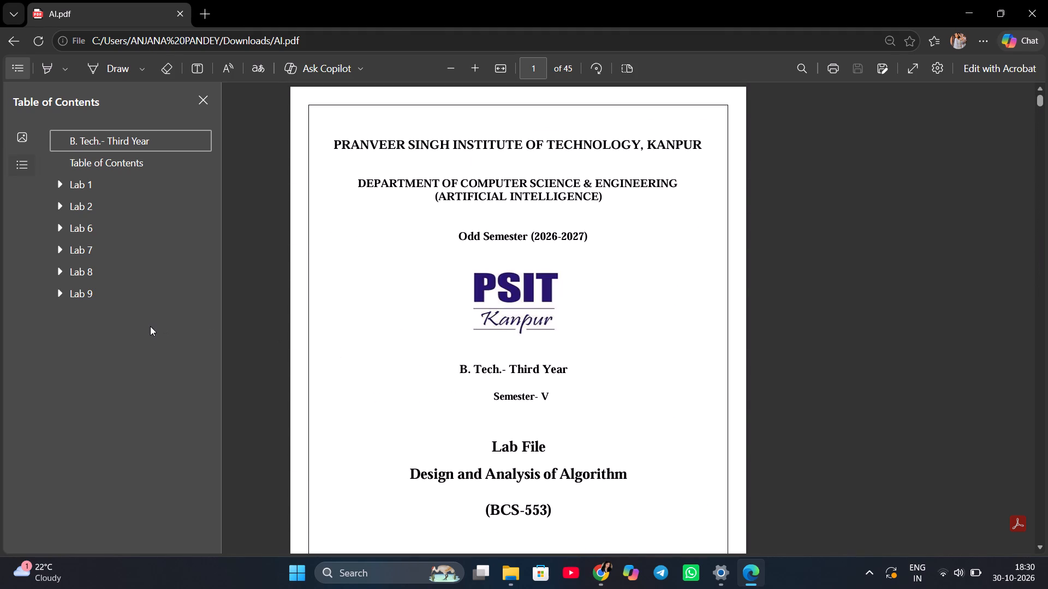
Look through the front matter from the cover page to the Course Outcomes tables, and revisit the Program Educational Objectives.
scroll(457, 266, "down", 1)
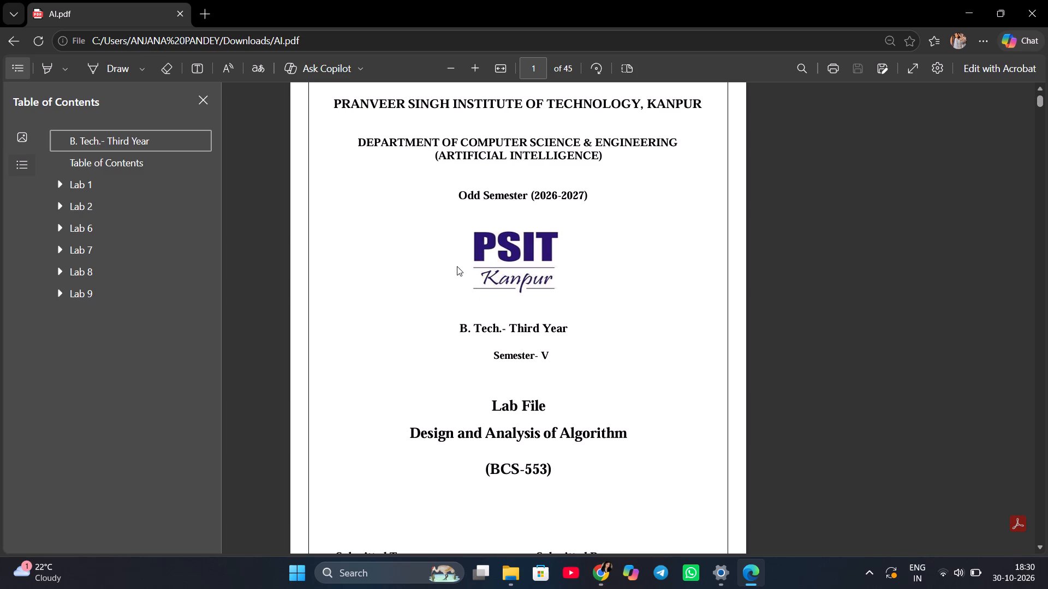
scroll(457, 266, "down", 11)
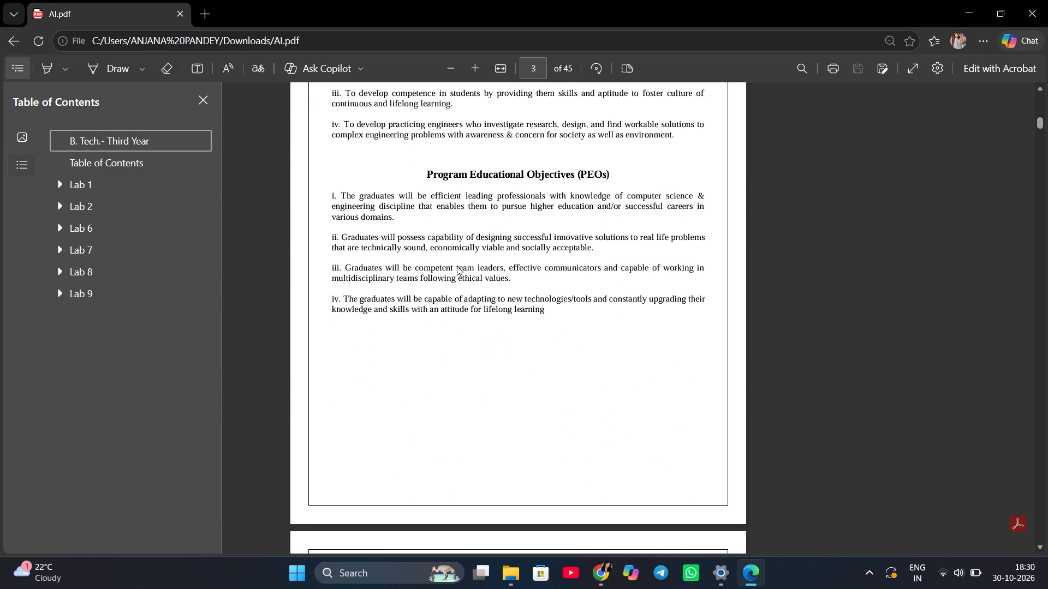
scroll(457, 266, "down", 3)
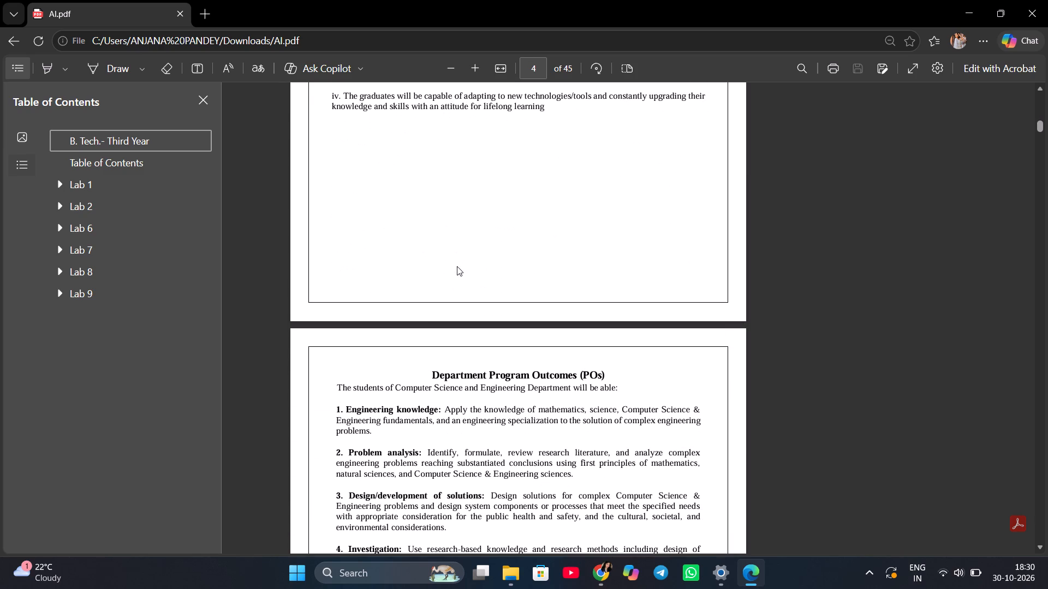
scroll(457, 266, "down", 4)
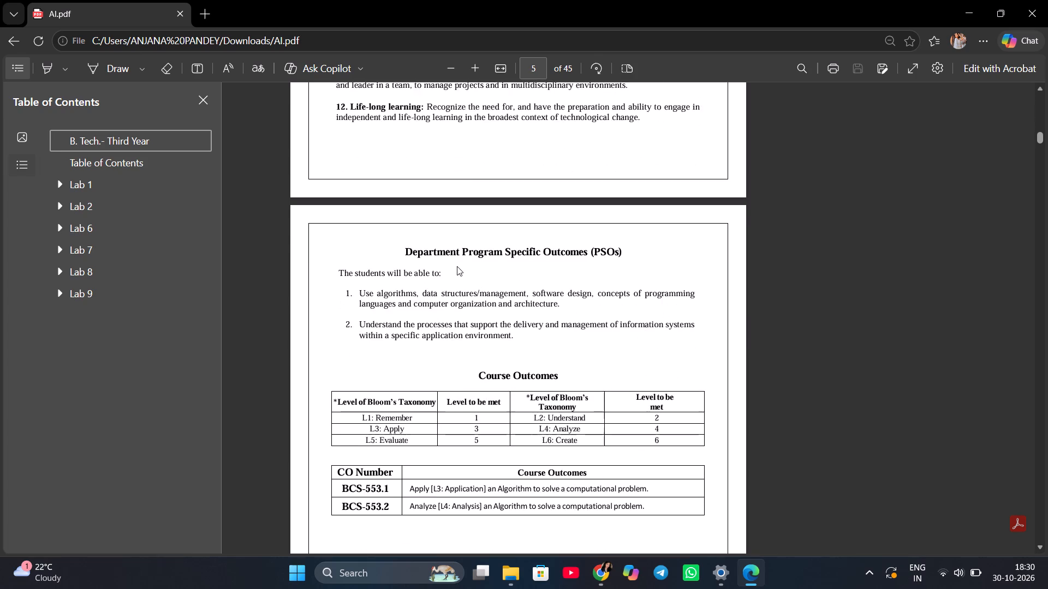
scroll(457, 266, "down", 9)
scroll(457, 266, "up", 7)
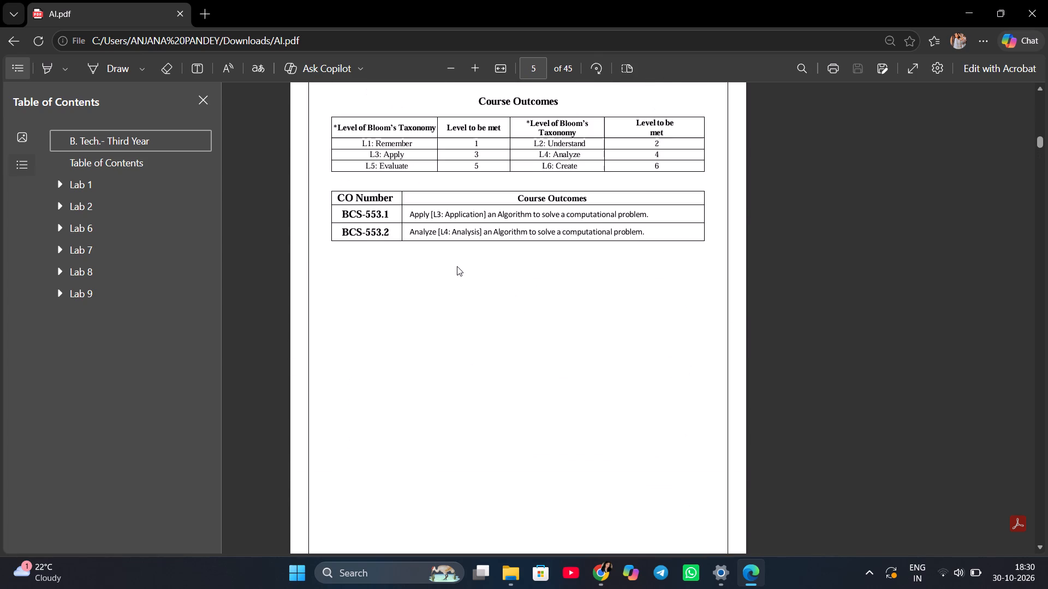
scroll(457, 266, "up", 9)
scroll(457, 266, "down", 1)
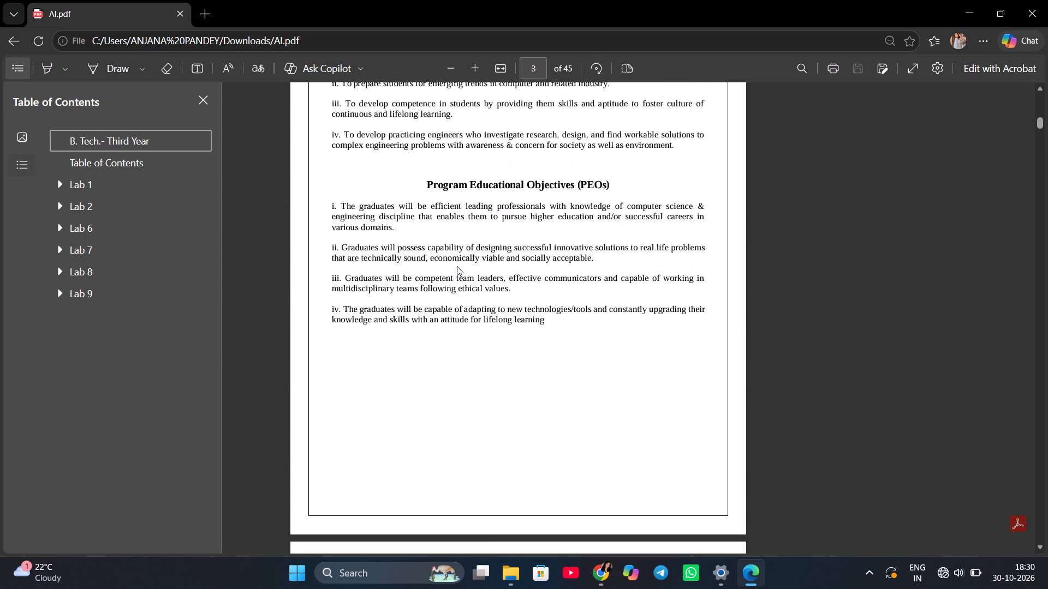
scroll(457, 266, "down", 2)
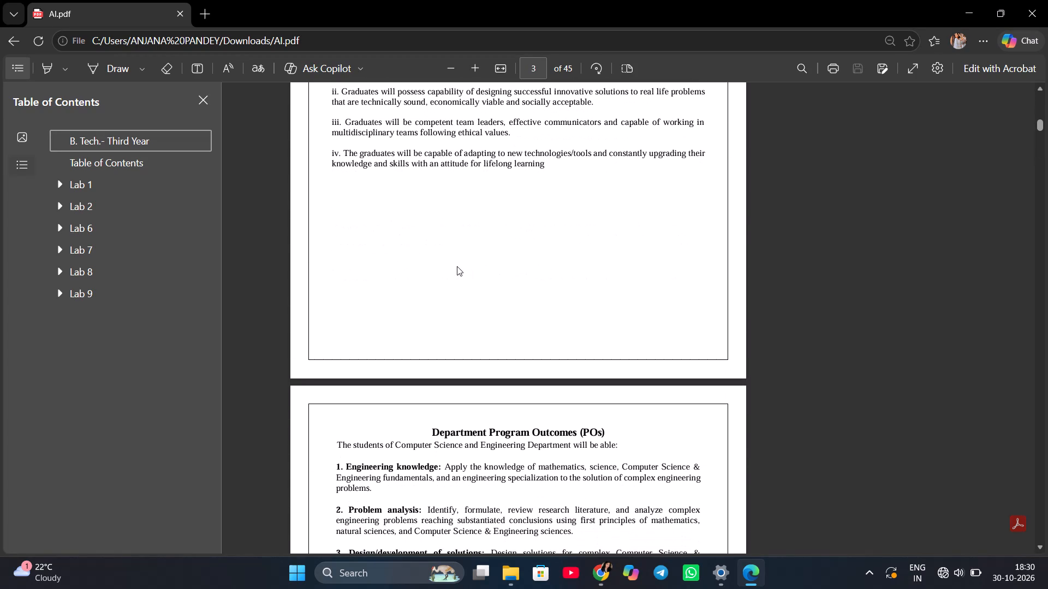
Examine the pages from the Department Vision Statement through the Program Outcomes and Course Outcomes to the List of Experiments.
scroll(457, 266, "up", 4)
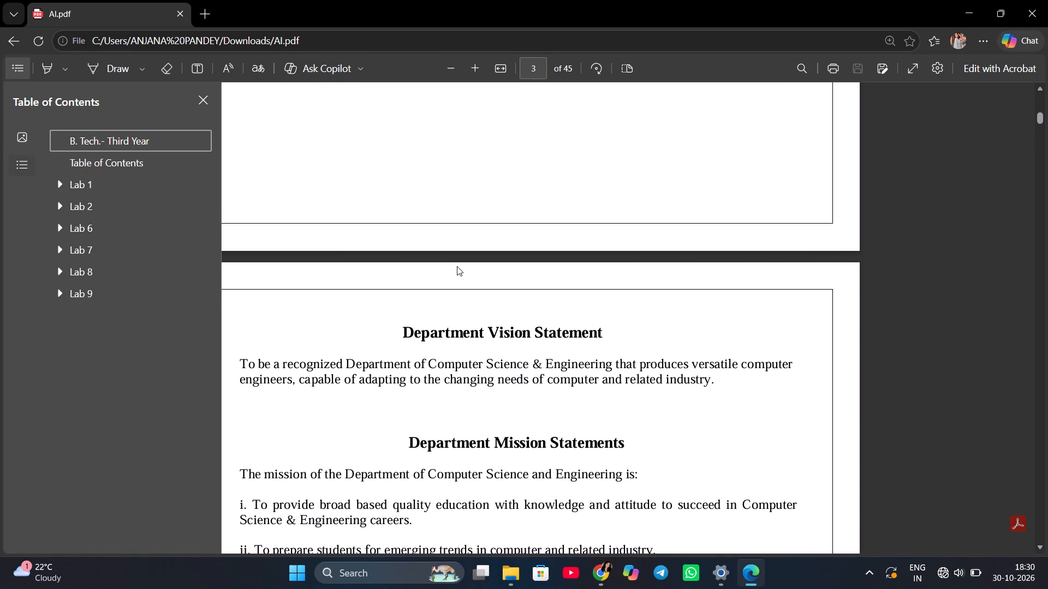
scroll(457, 266, "right", 1)
scroll(496, 393, "down", 1)
scroll(496, 393, "right", 1)
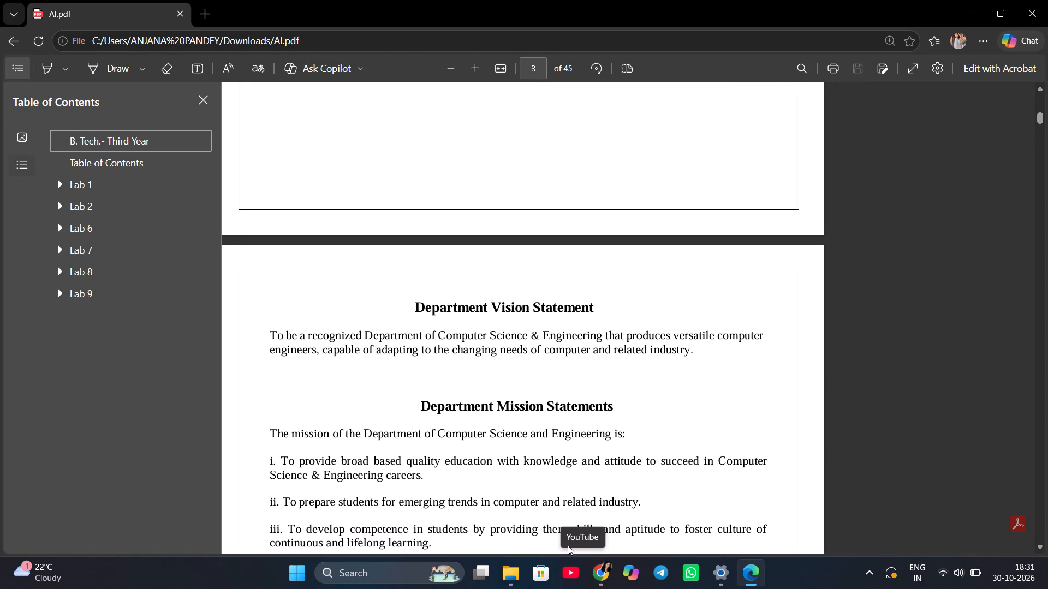
scroll(586, 432, "down", 12)
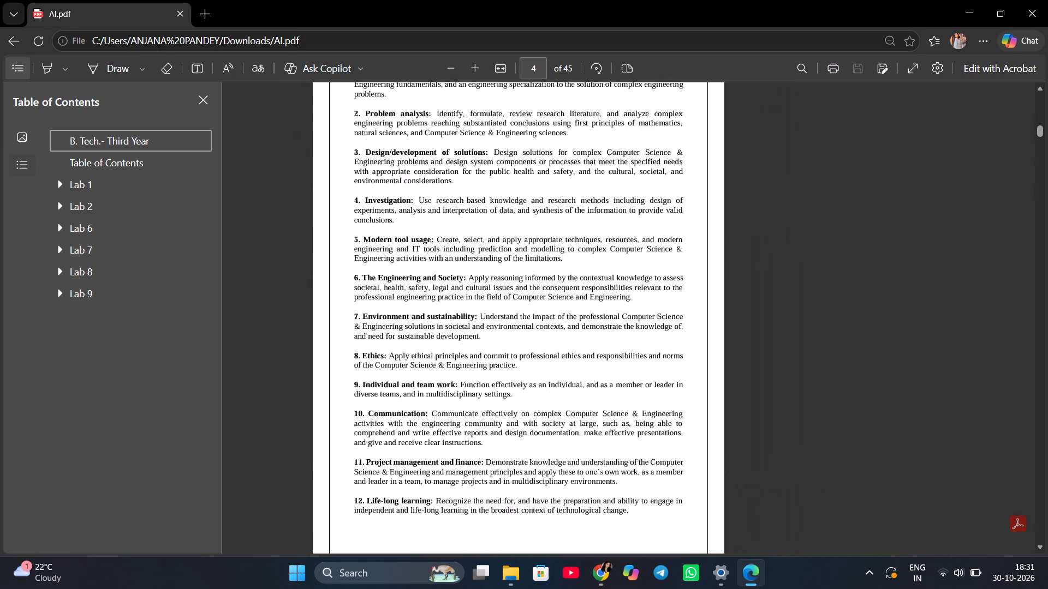
scroll(586, 432, "down", 4)
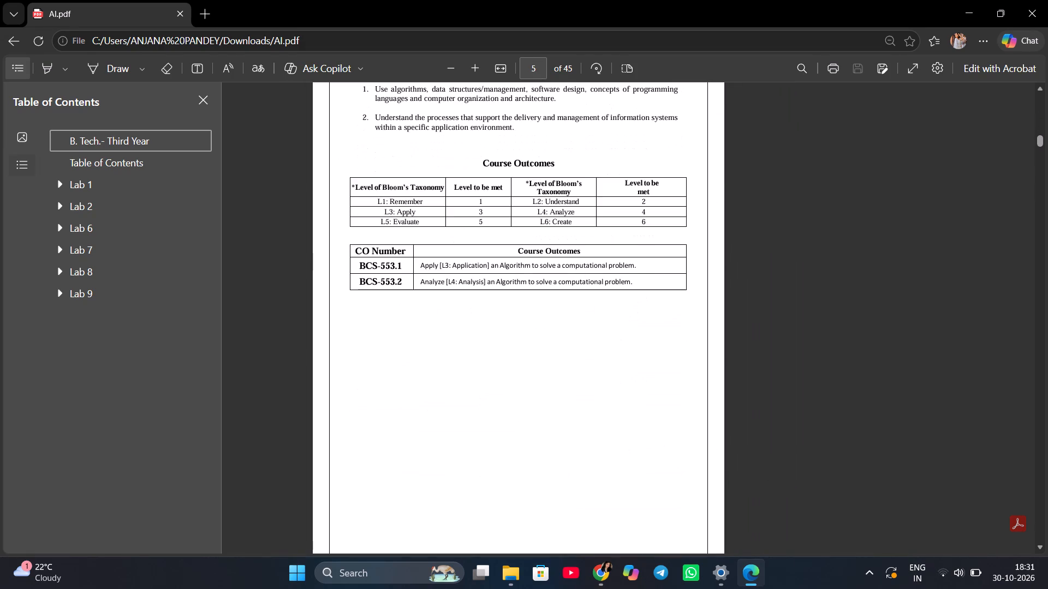
scroll(586, 432, "down", 3)
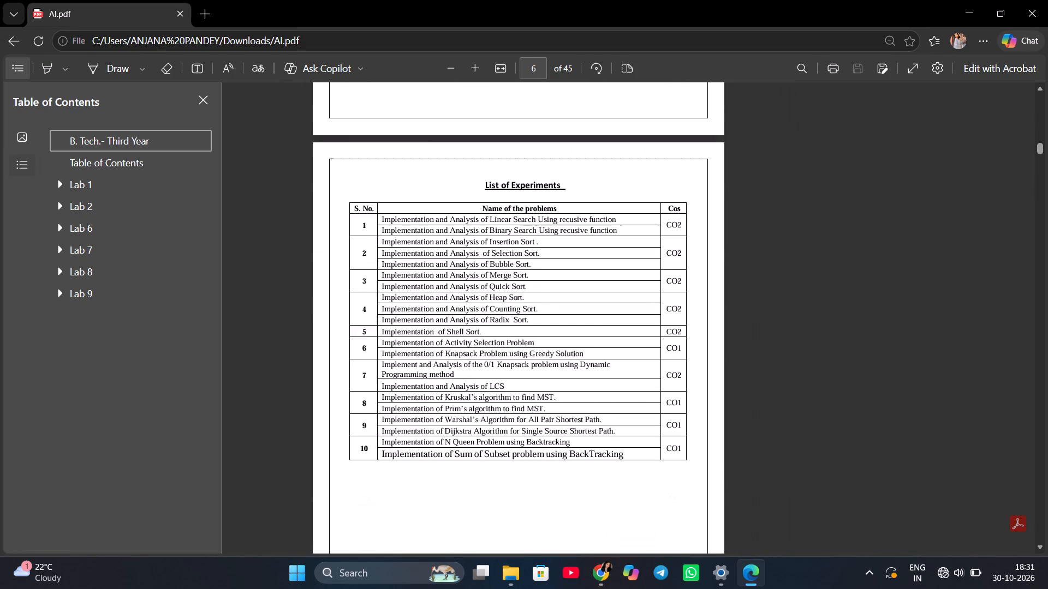
scroll(586, 432, "down", 3)
Review the Table of Contents, Department Vision and Mission Statements, Program Educational Objectives and start of the Program Outcomes.
scroll(586, 432, "up", 12)
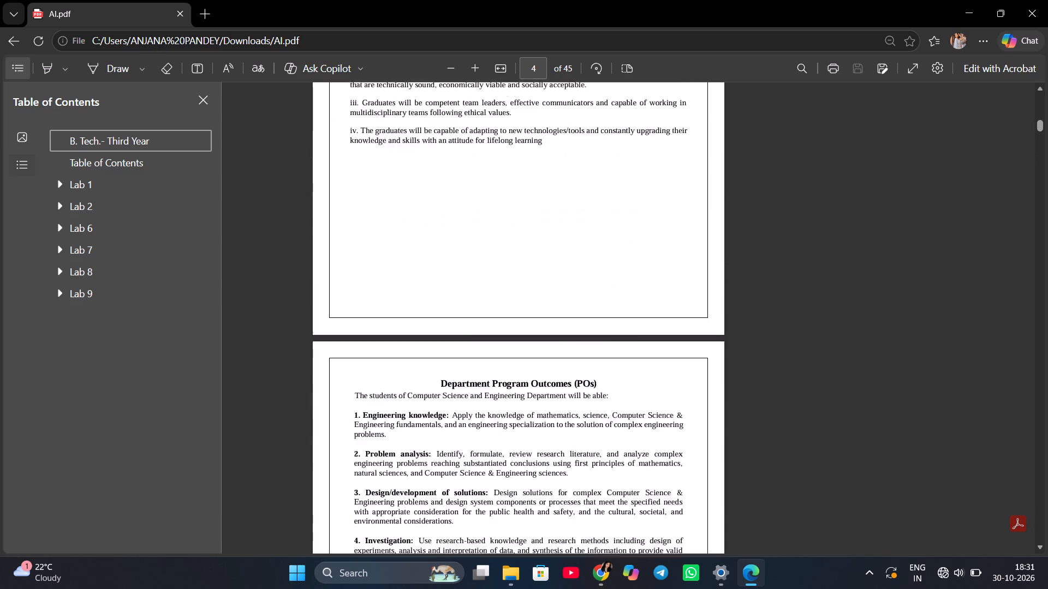
scroll(586, 432, "up", 9)
scroll(586, 432, "down", 2)
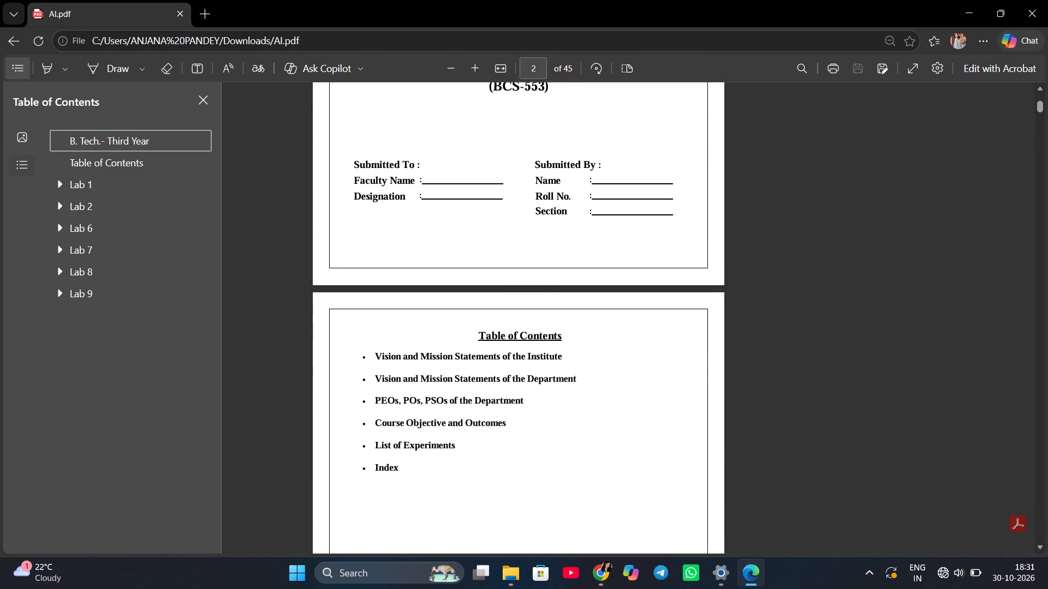
scroll(586, 432, "down", 6)
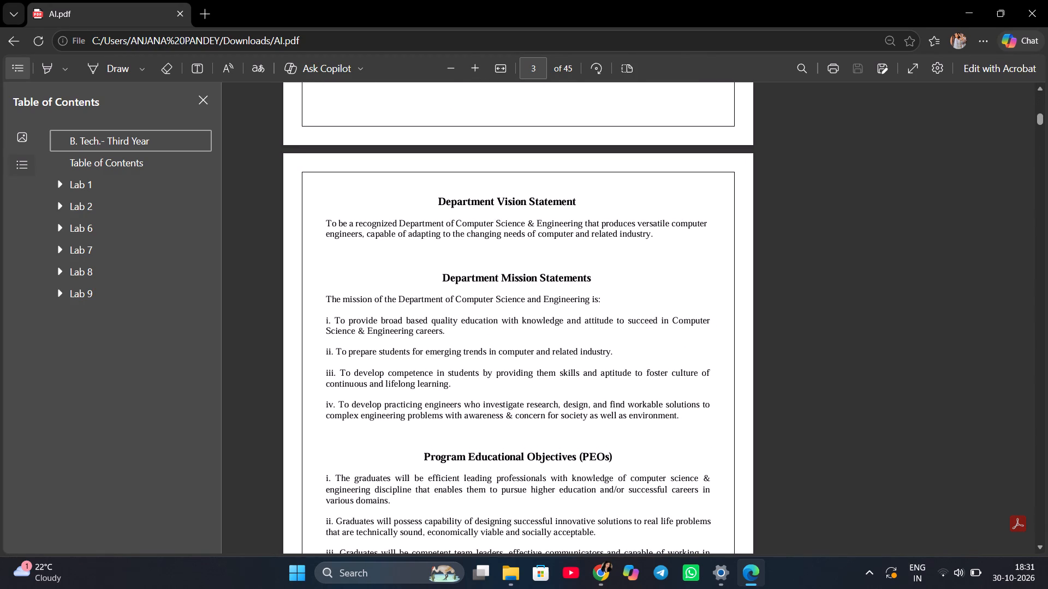
scroll(551, 272, "down", 2)
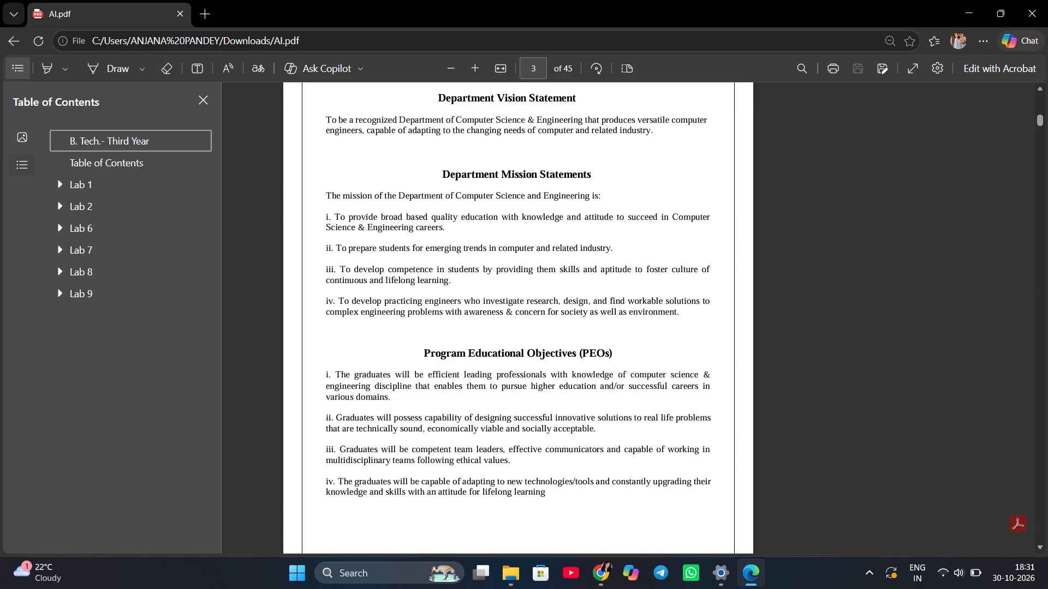
scroll(551, 272, "up", 9)
scroll(551, 272, "down", 5)
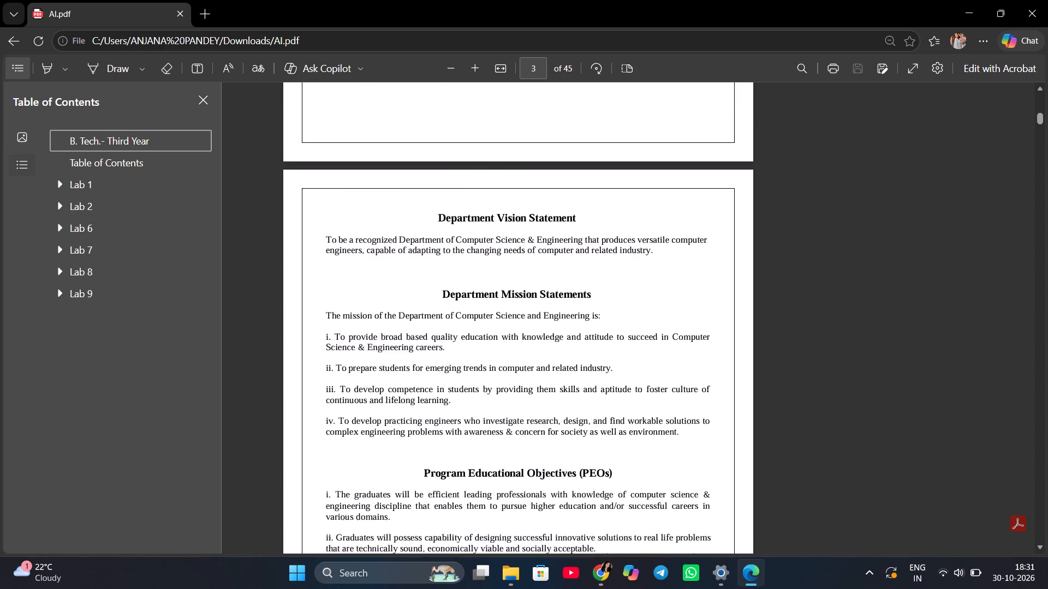
scroll(551, 272, "down", 2)
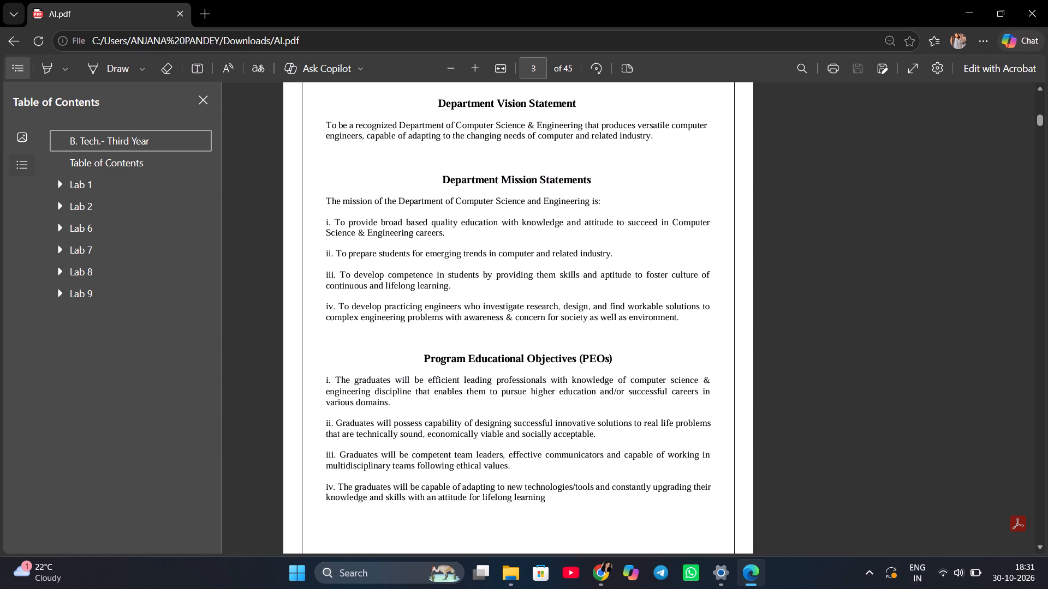
scroll(547, 249, "down", 5)
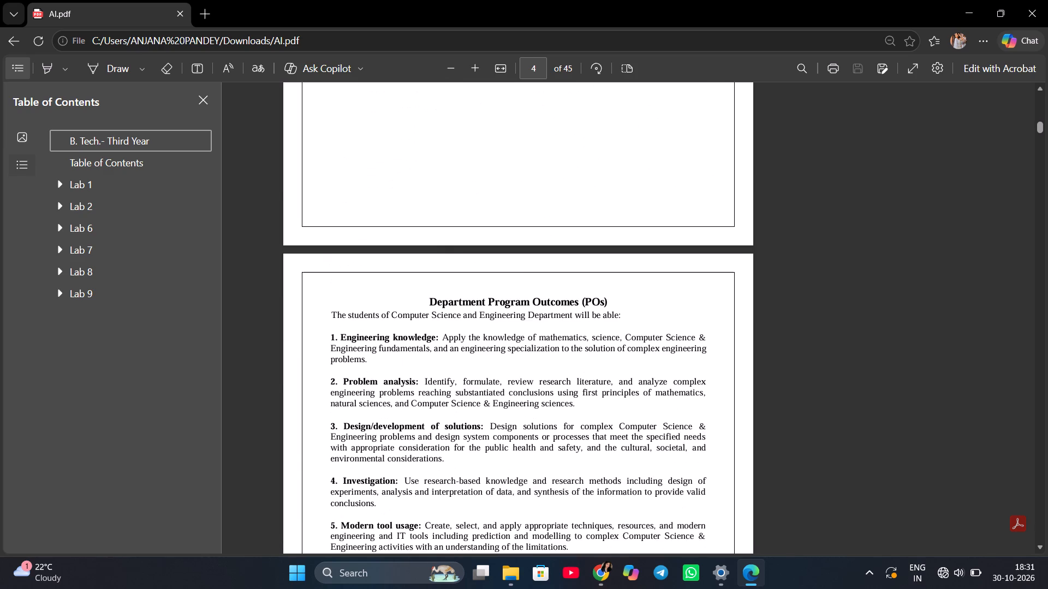
Look through the Department Program Outcomes page and the Program Specific Outcomes and Course Outcomes page, returning to the Program Outcomes.
scroll(547, 249, "down", 7)
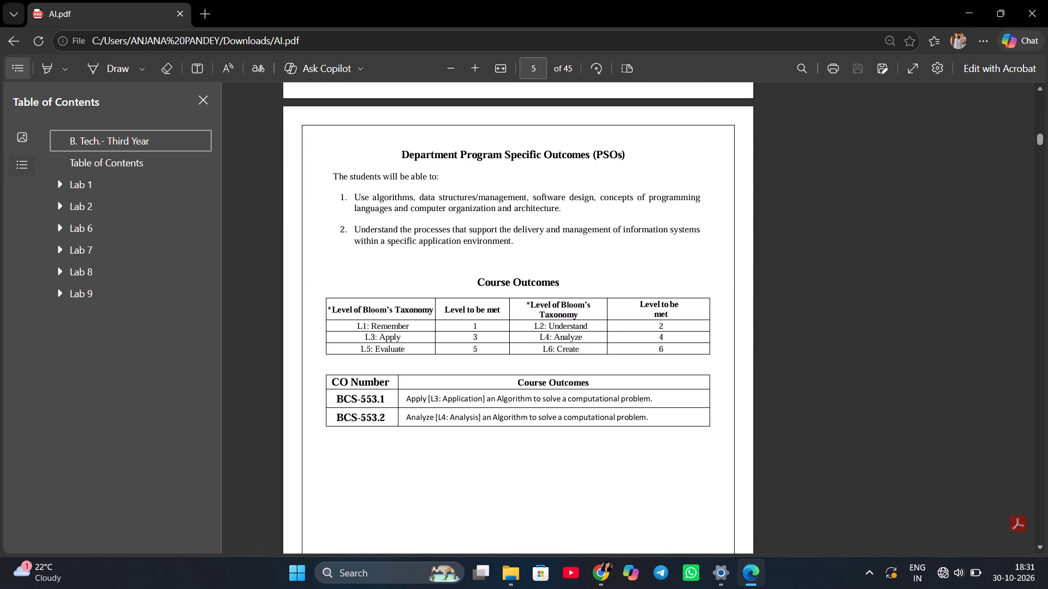
scroll(547, 249, "down", 4)
scroll(547, 249, "up", 5)
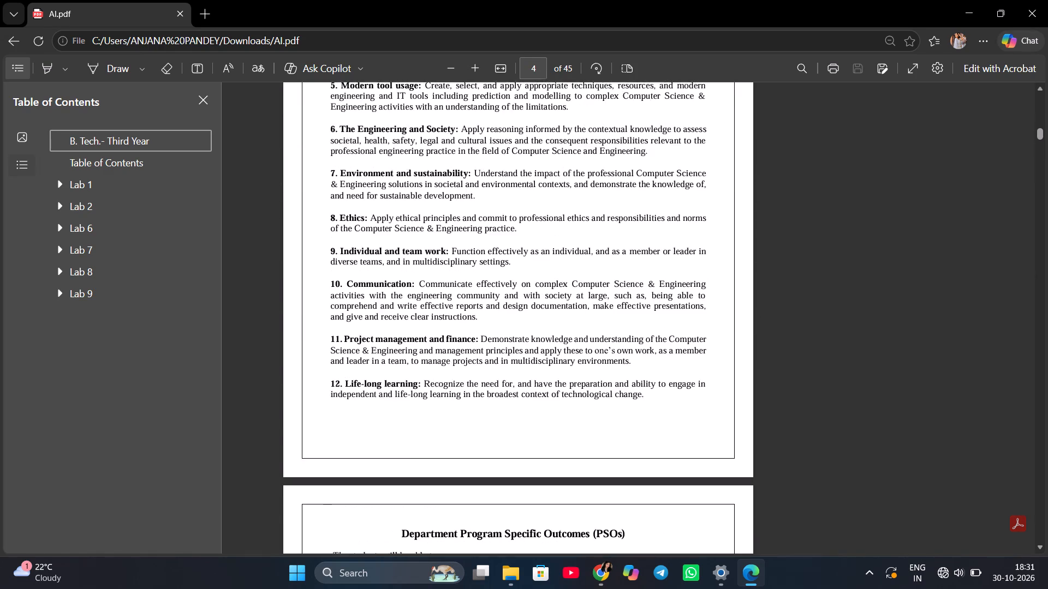
scroll(547, 249, "up", 2)
scroll(547, 249, "down", 1)
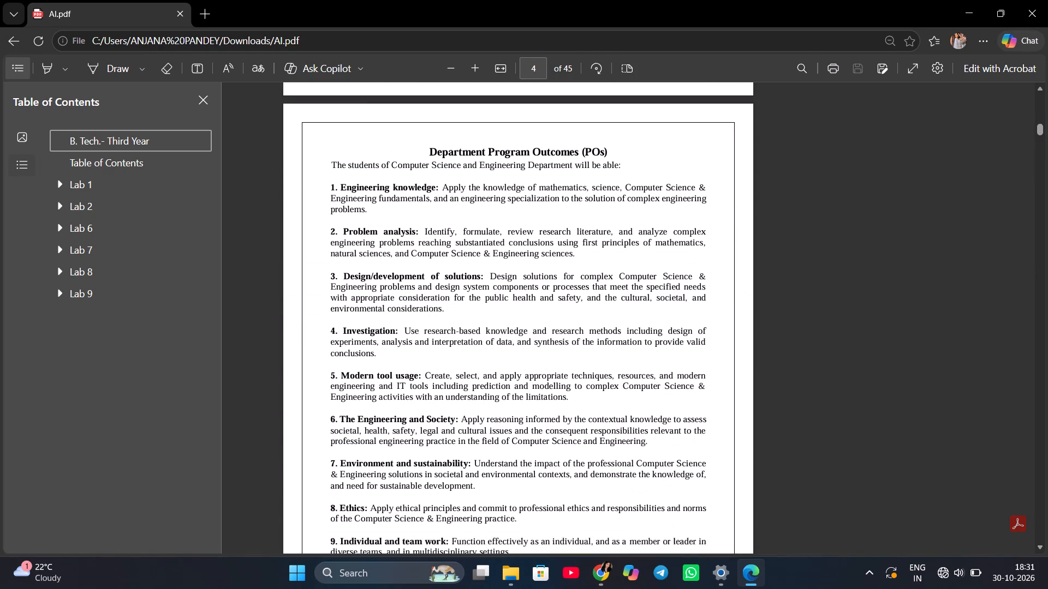
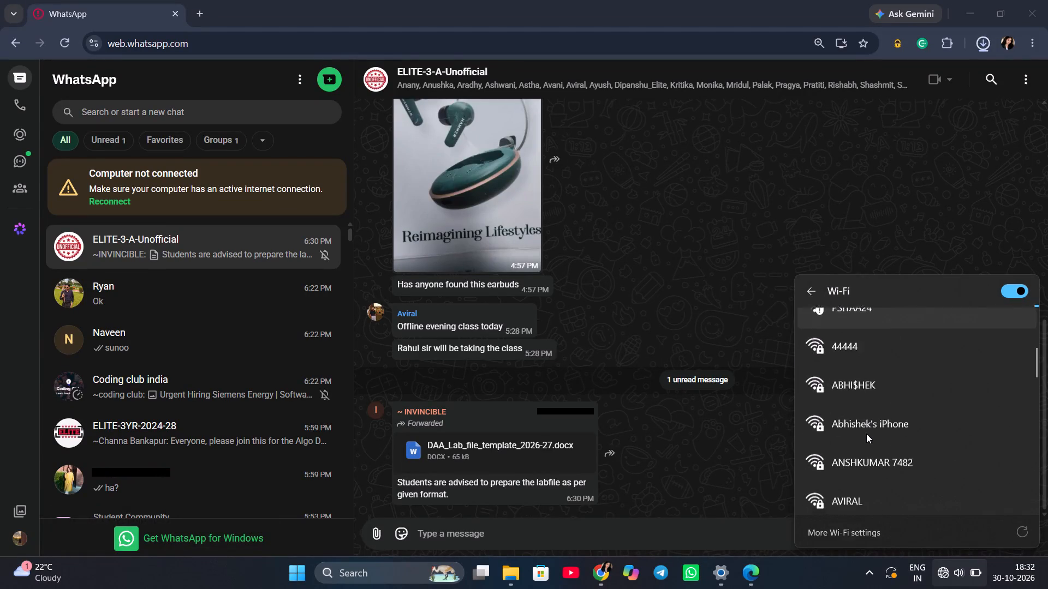
Connect the computer to the 18999 Wi-Fi network, leaving automatic connection enabled.
scroll(866, 434, "down", 9)
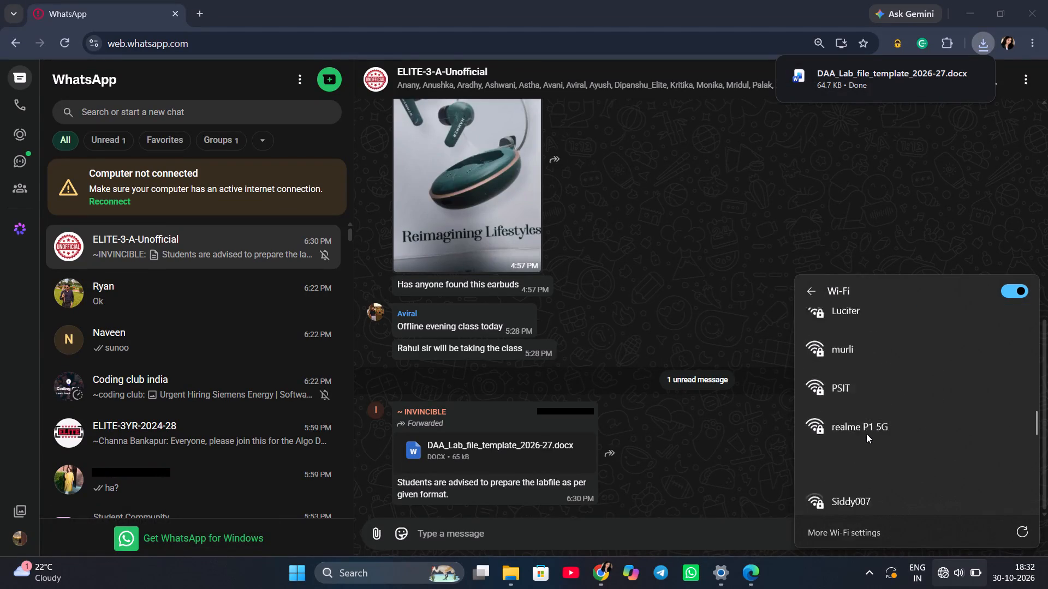
scroll(866, 434, "down", 1)
scroll(866, 434, "up", 14)
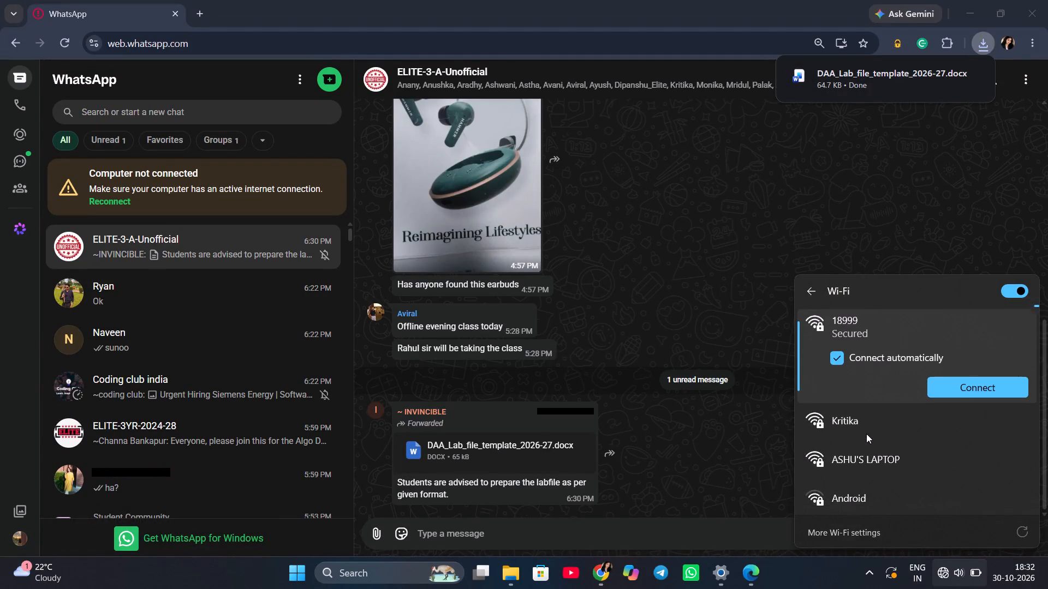
left_click(946, 376)
left_click(946, 381)
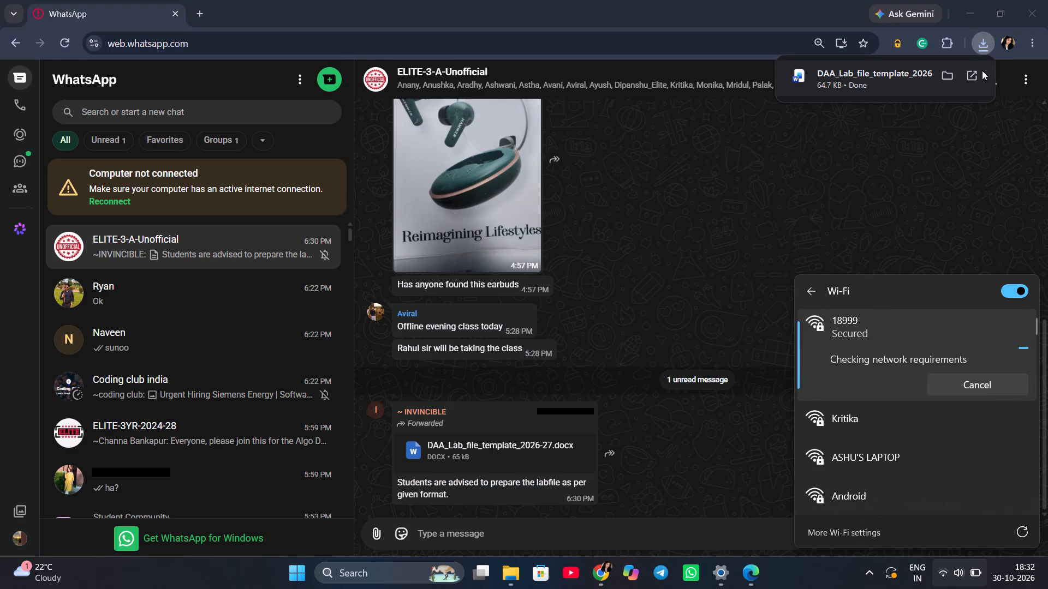
Open the downloaded DAA_Lab_file_template_2026-27.docx in Word.
left_click(974, 73)
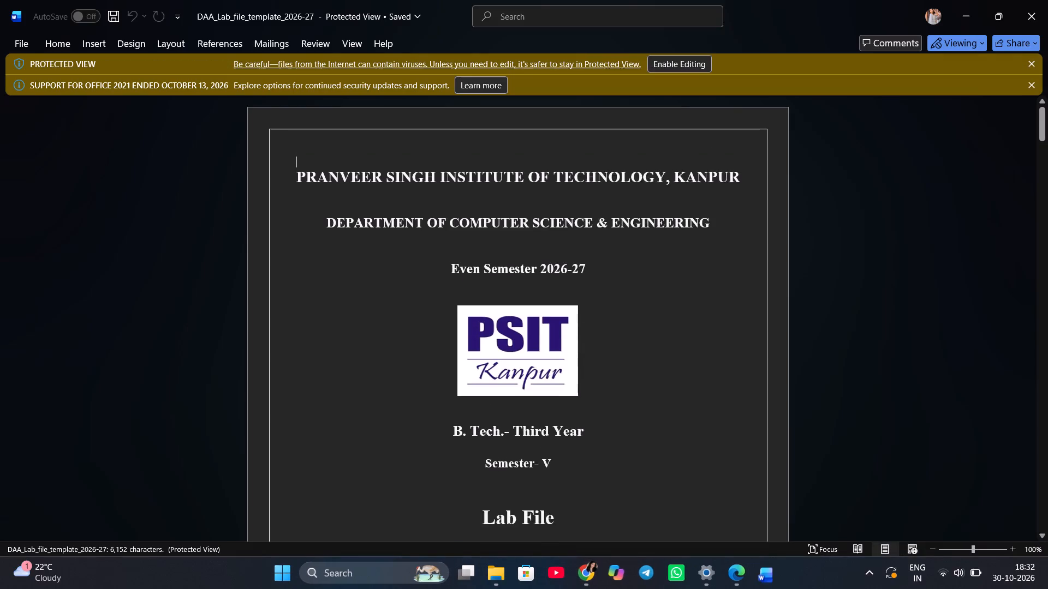
Look through the DAA lab file template from the cover page through the department statements and Program Specific Outcomes to the numbered blank table.
scroll(618, 353, "down", 2)
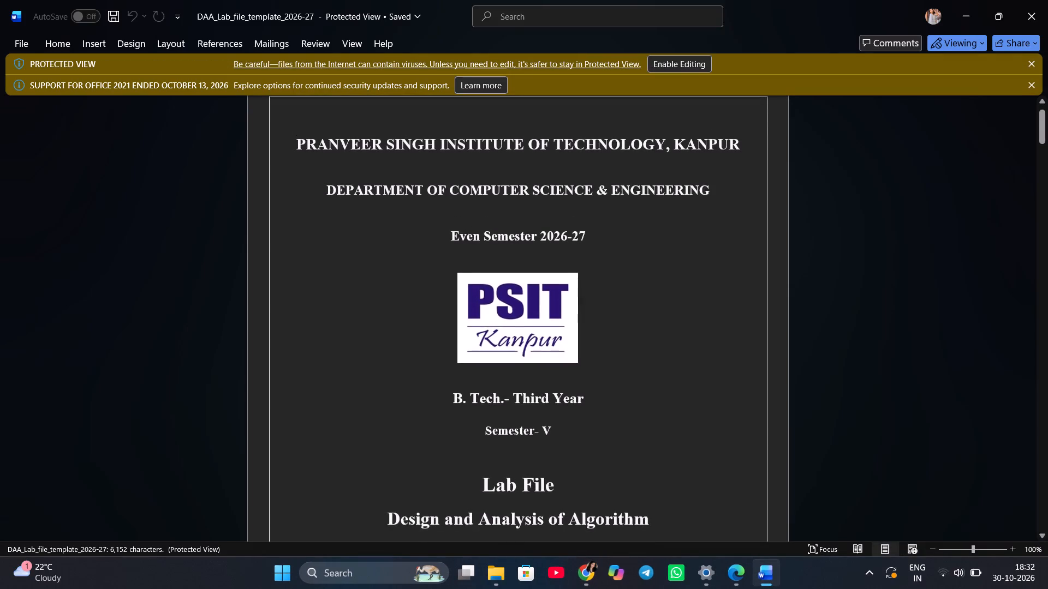
scroll(618, 353, "down", 8)
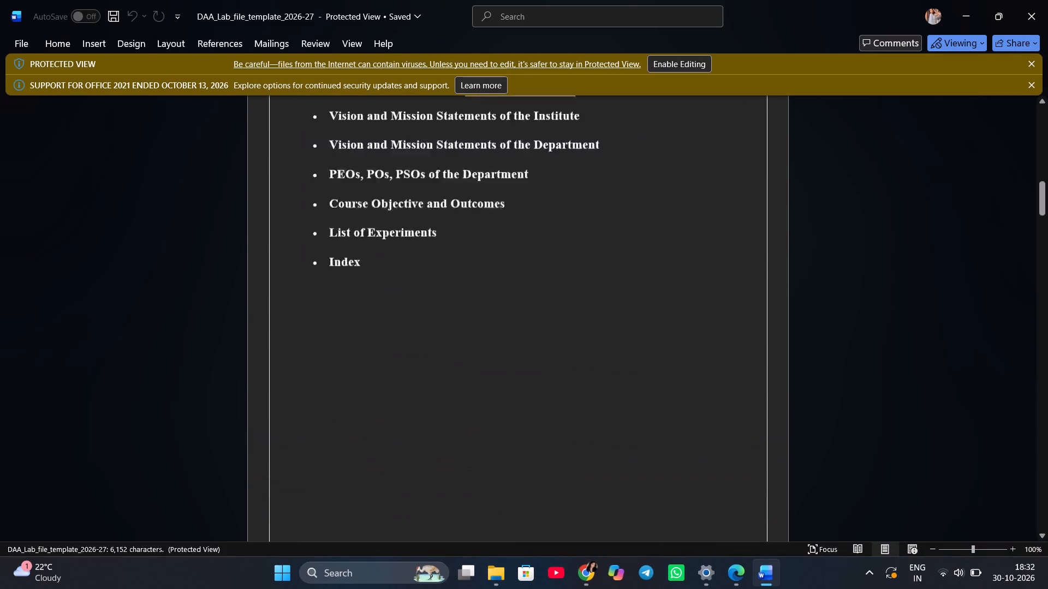
scroll(618, 353, "down", 6)
scroll(618, 353, "up", 4)
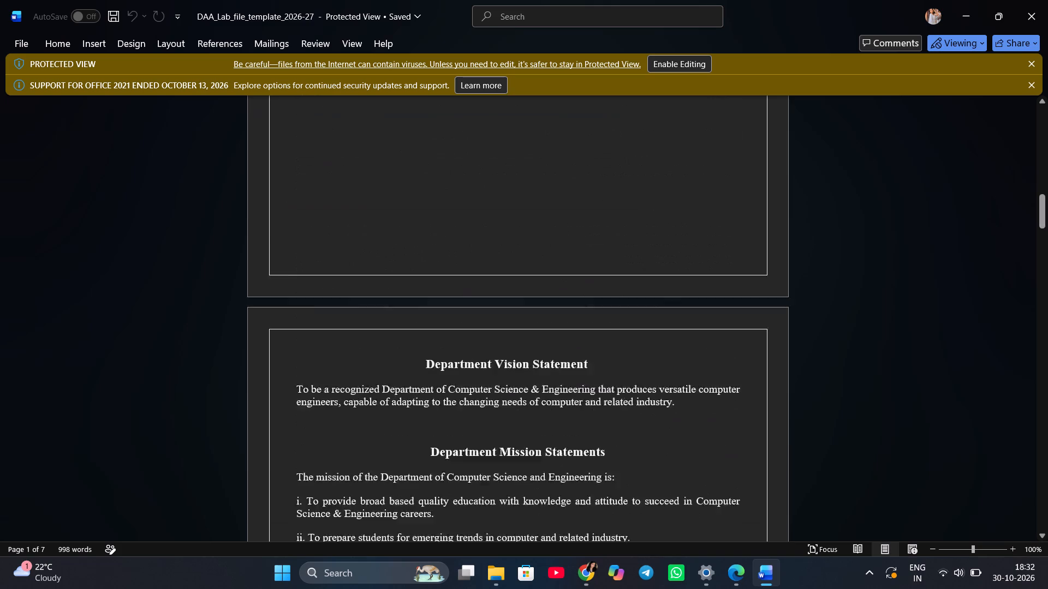
scroll(618, 353, "up", 4)
scroll(618, 353, "down", 14)
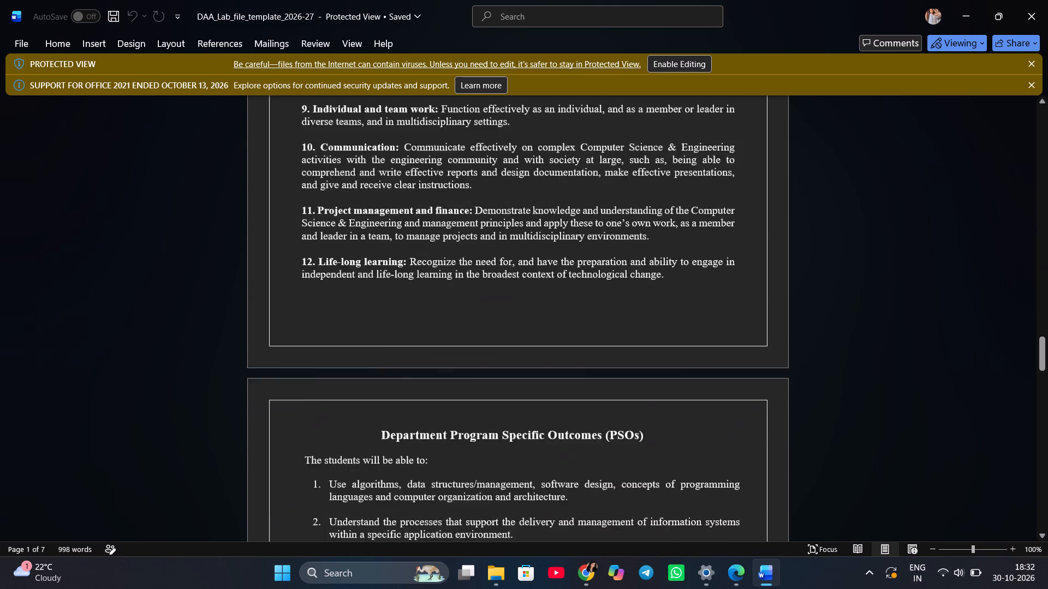
scroll(618, 353, "down", 20)
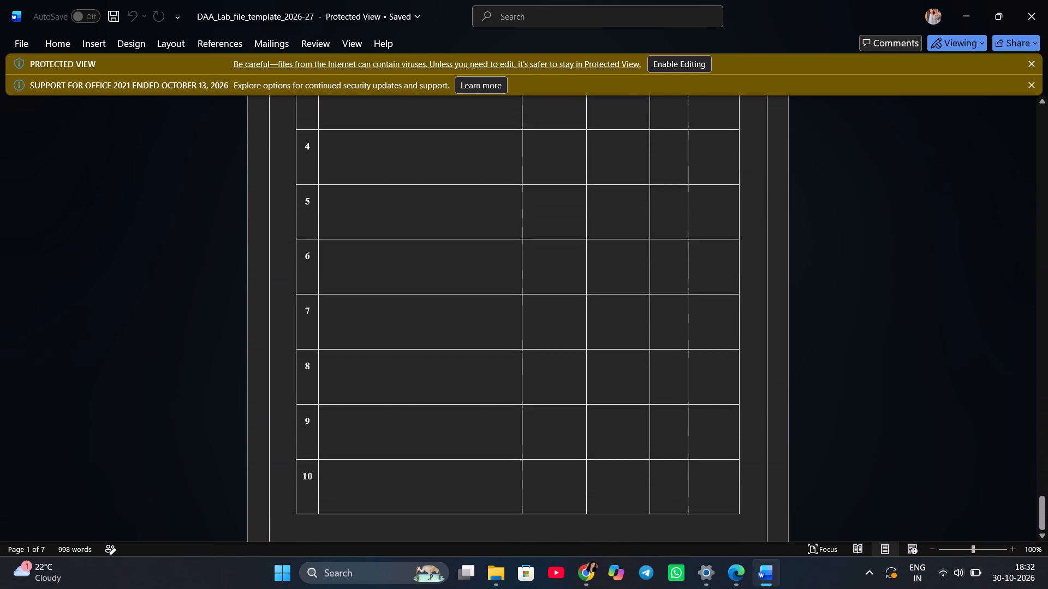
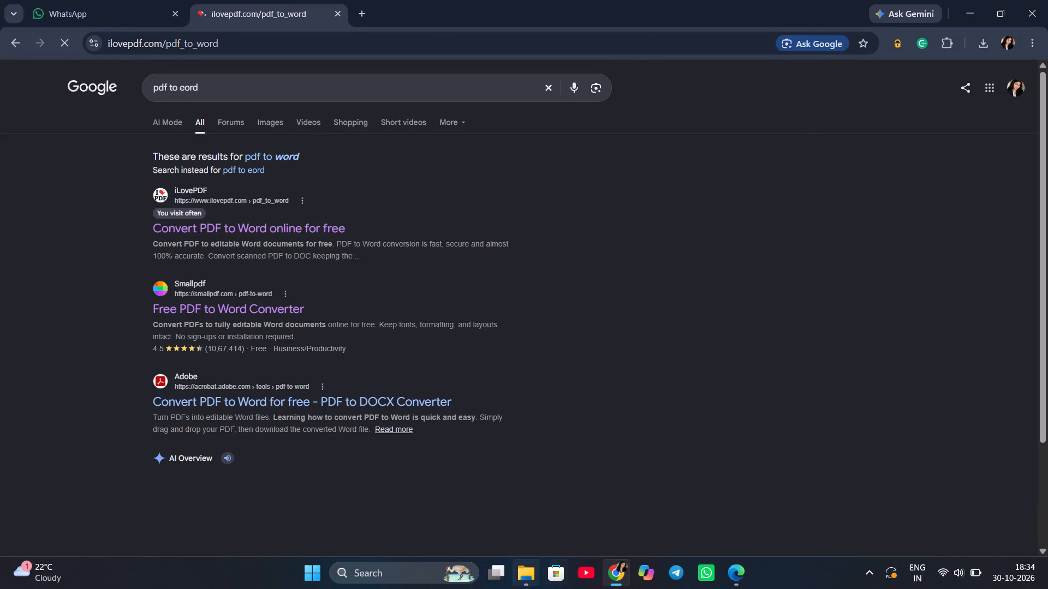
Choose the AI PDF from the Downloads folder as the file for iLovePDF's PDF to Word converter.
left_click(498, 251)
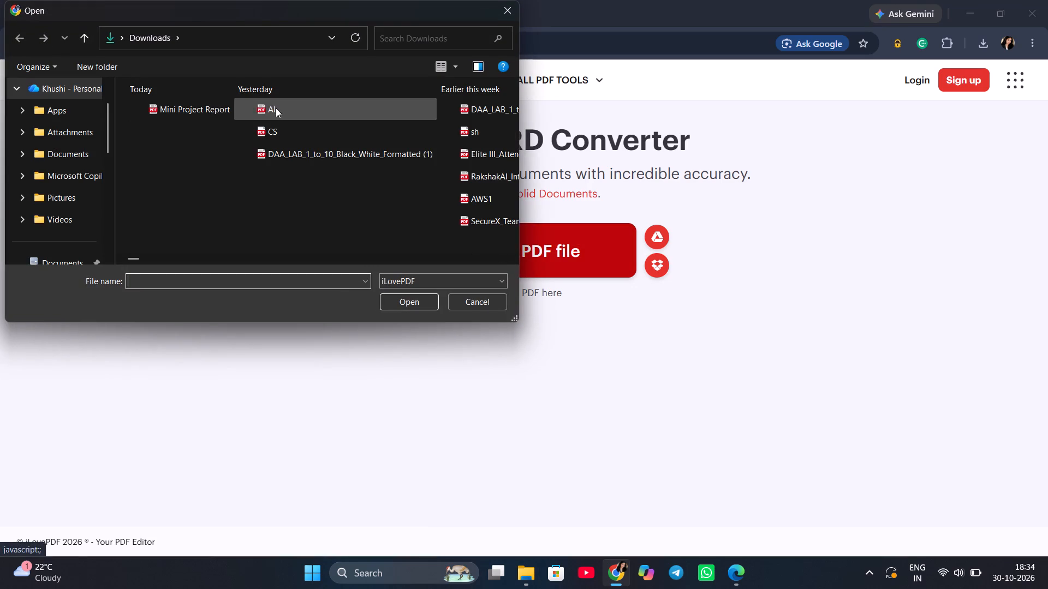
left_click(276, 108)
left_click(388, 307)
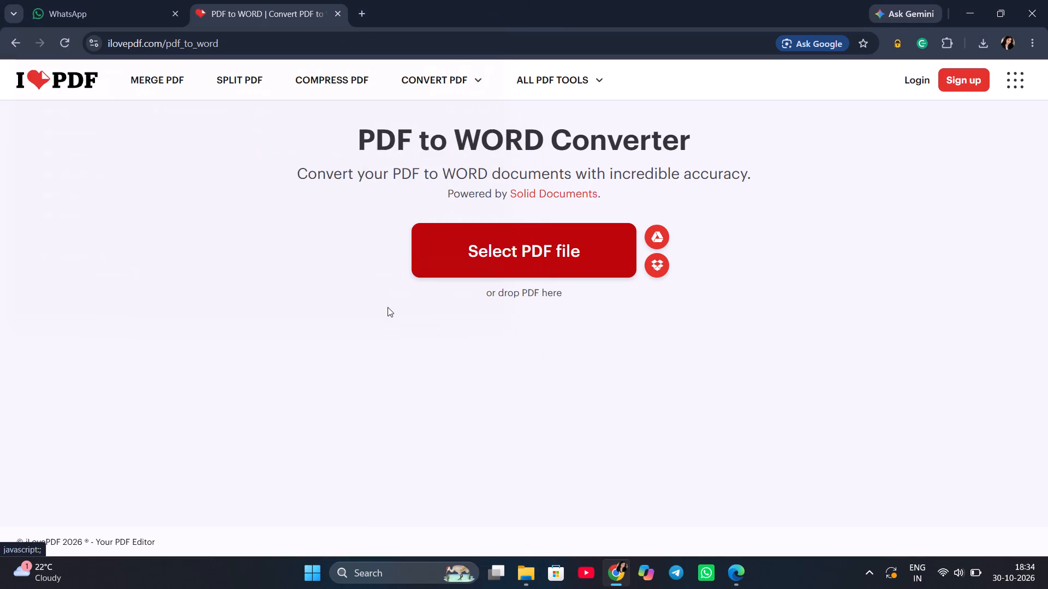
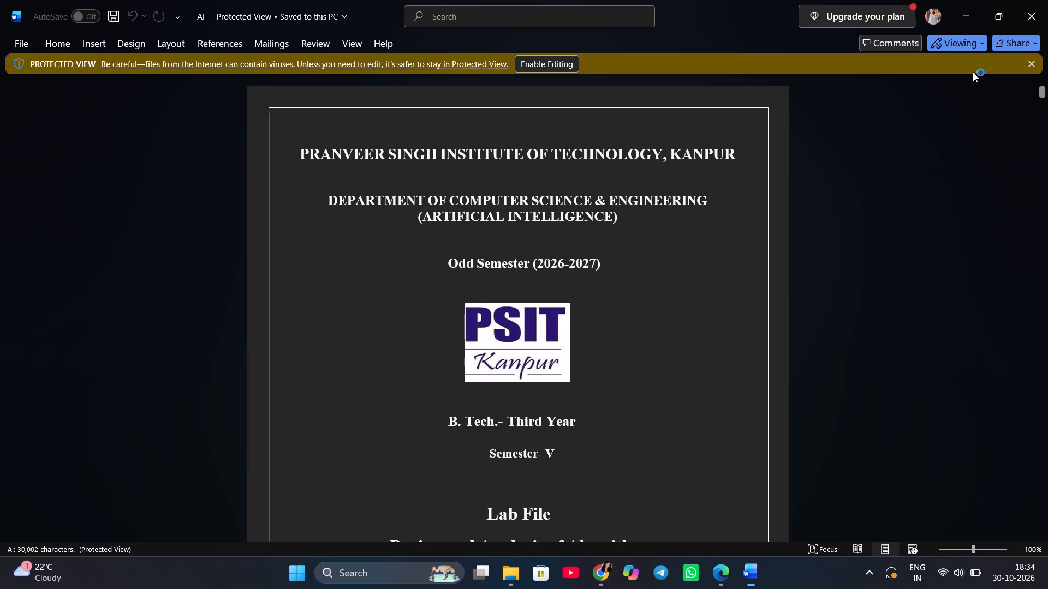
Check the converted Word document's cover page down to the Submitted To and Submitted By fields.
left_click(555, 268)
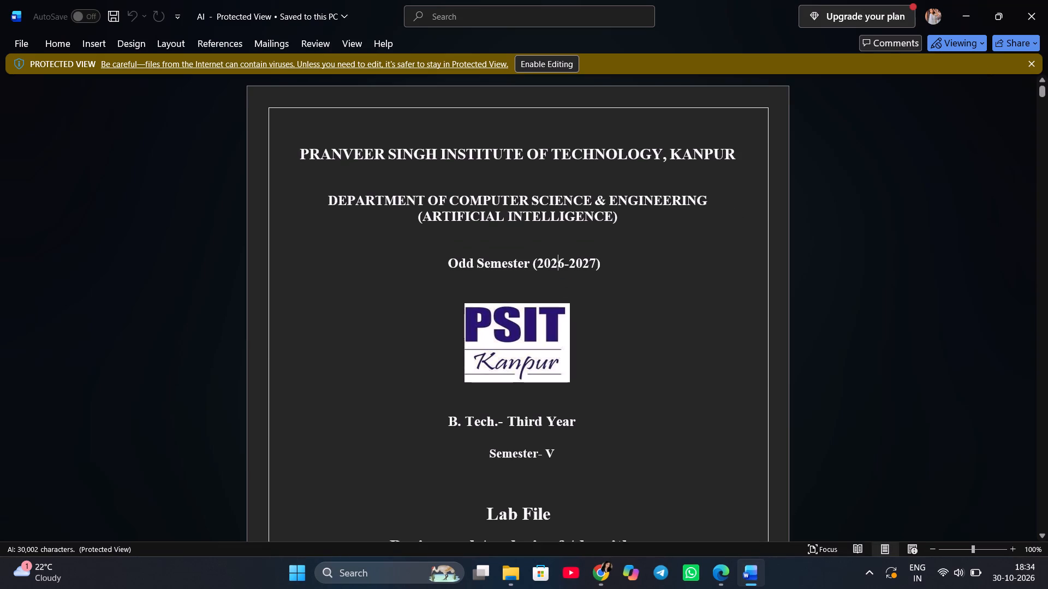
scroll(630, 369, "down", 4)
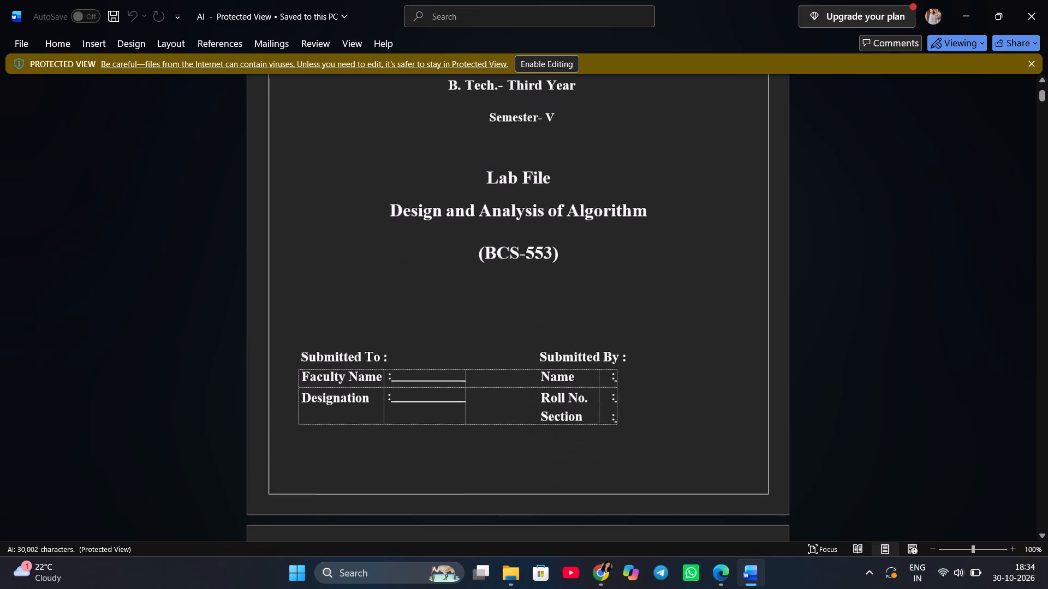
left_click(614, 401)
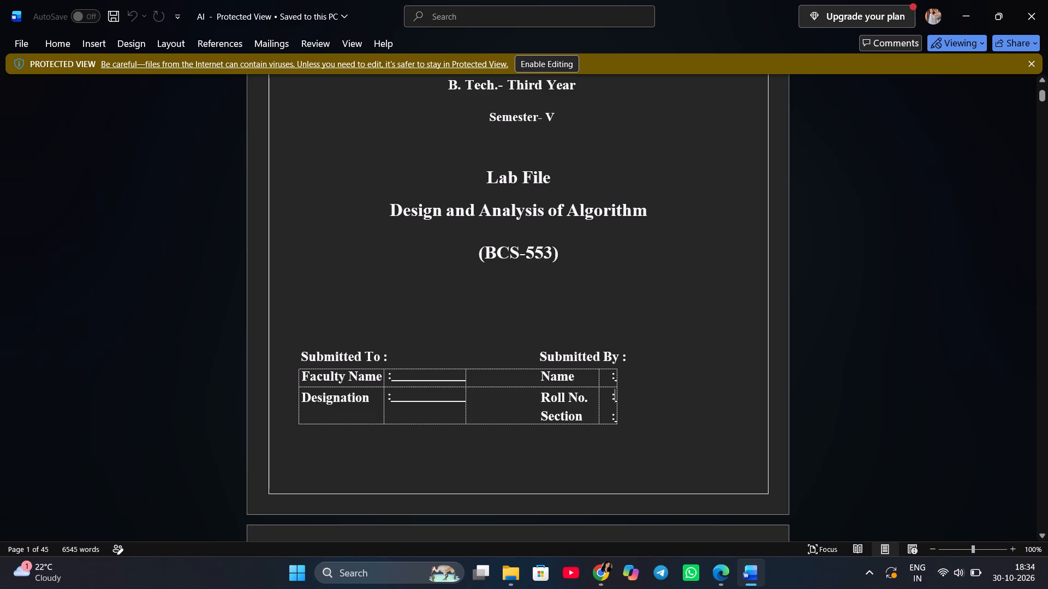
left_click_drag(616, 383, 562, 379)
left_click(562, 379)
Open the AI PDF from Downloads and check its cover page fields and front matter against the Word version.
left_click(509, 564)
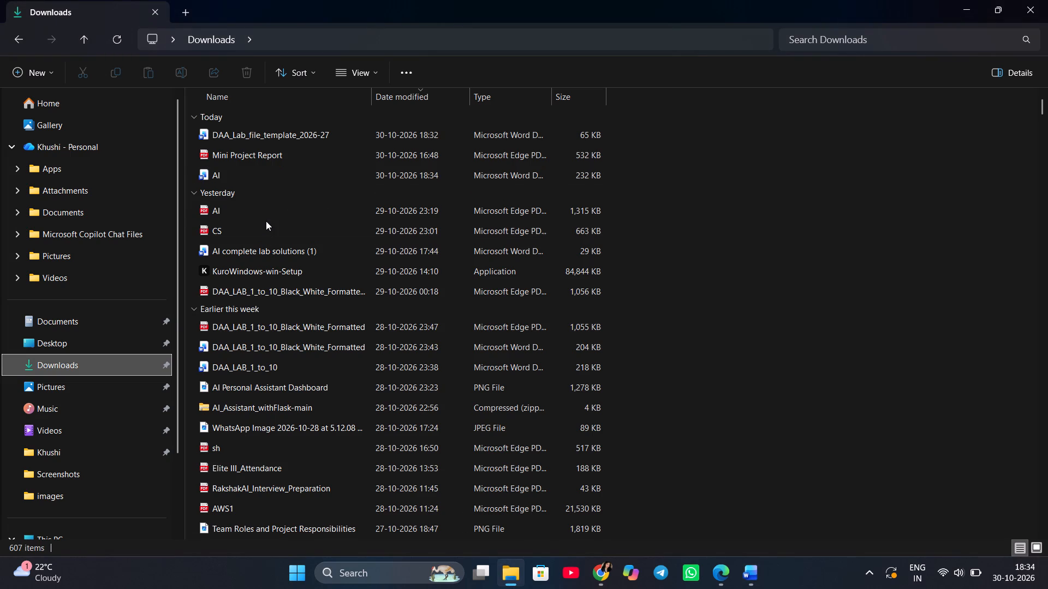
double_click(264, 215)
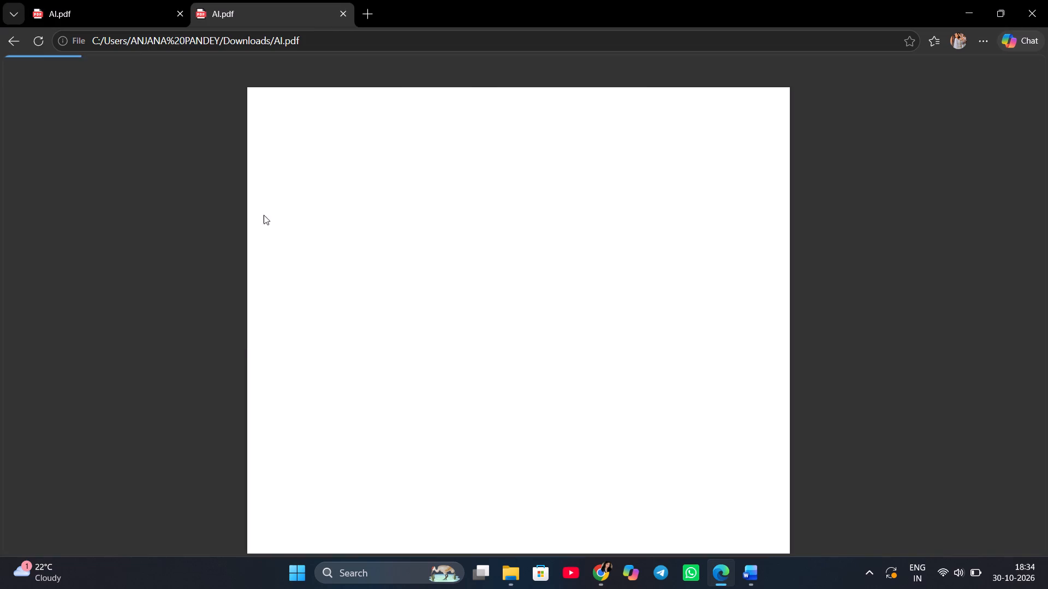
scroll(392, 338, "down", 2)
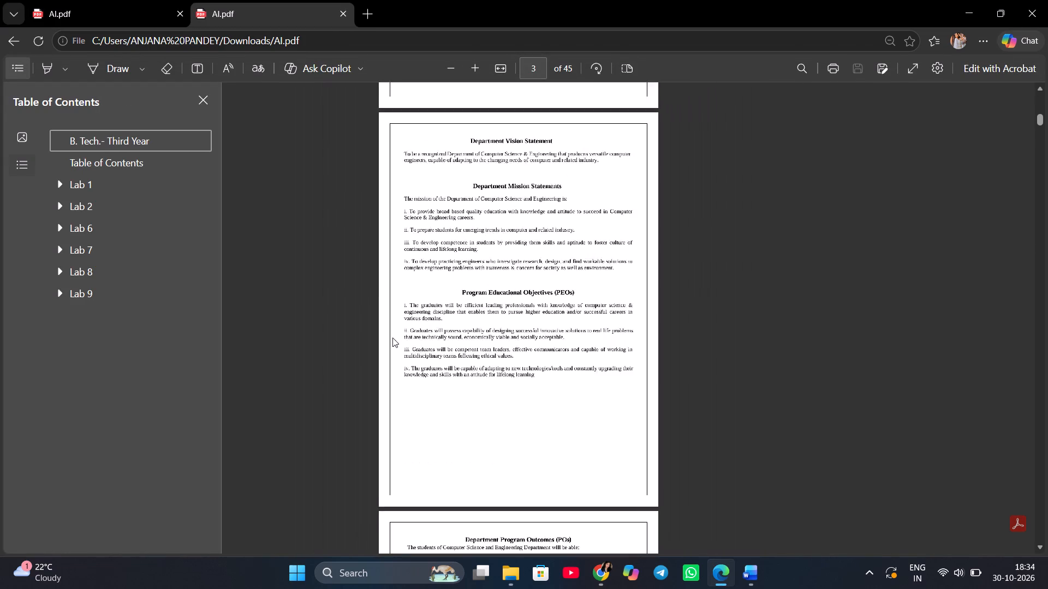
scroll(450, 471, "down", 2)
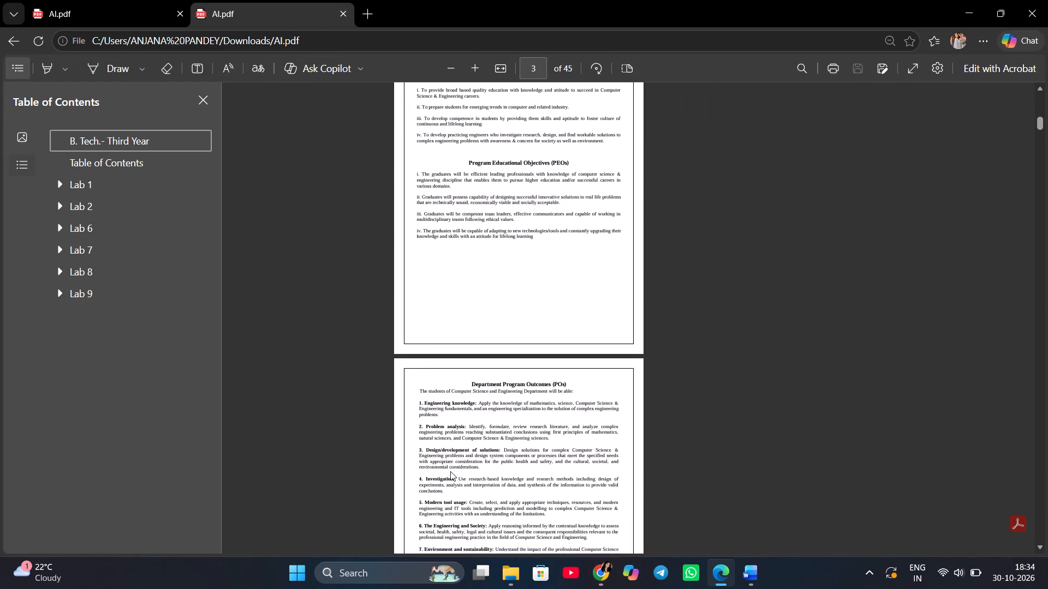
scroll(450, 471, "down", 1)
scroll(418, 412, "up", 9)
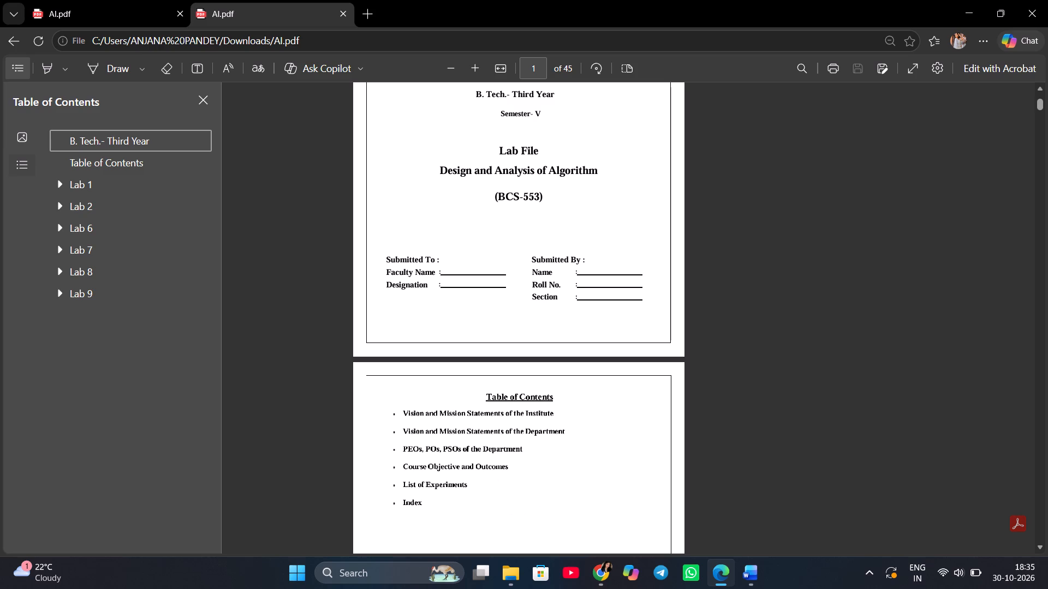
scroll(545, 507, "up", 2)
Return to the AI document in Word and enable editing for it.
left_click(600, 565)
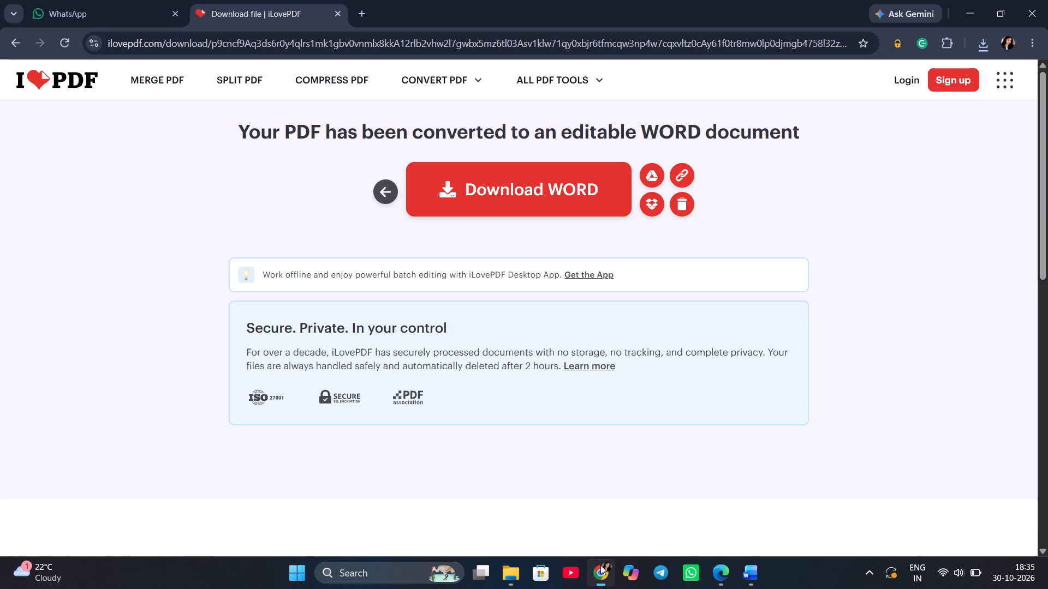
left_click(739, 568)
scroll(534, 341, "down", 7)
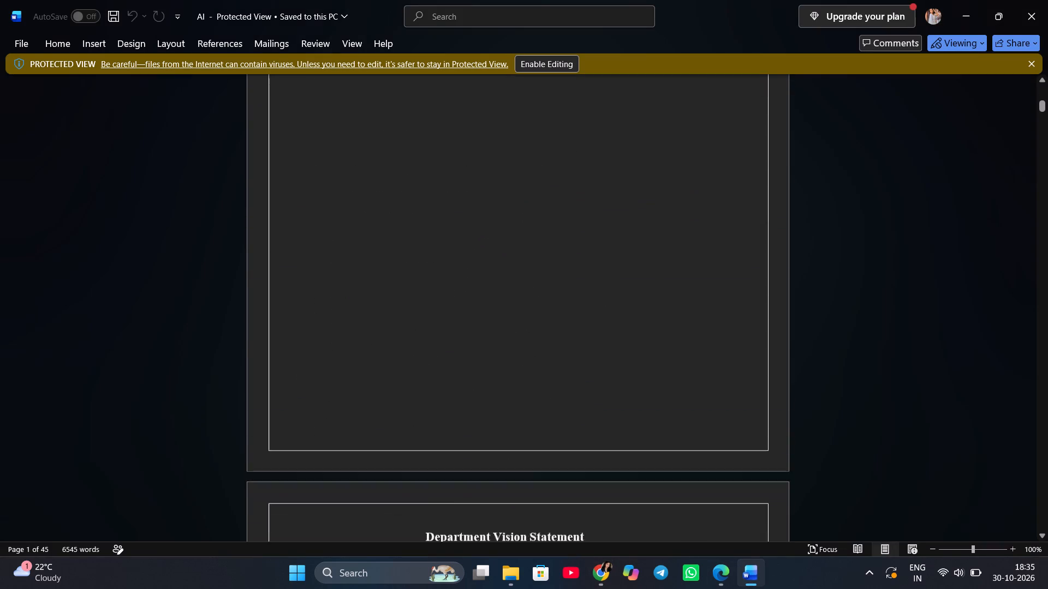
scroll(534, 341, "down", 4)
left_click(487, 284)
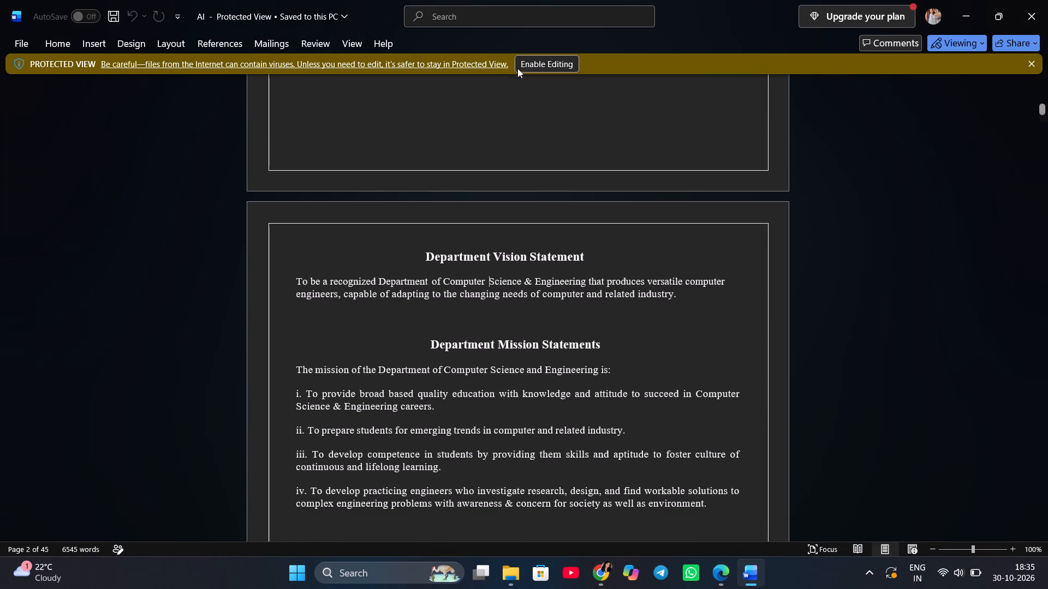
left_click(527, 65)
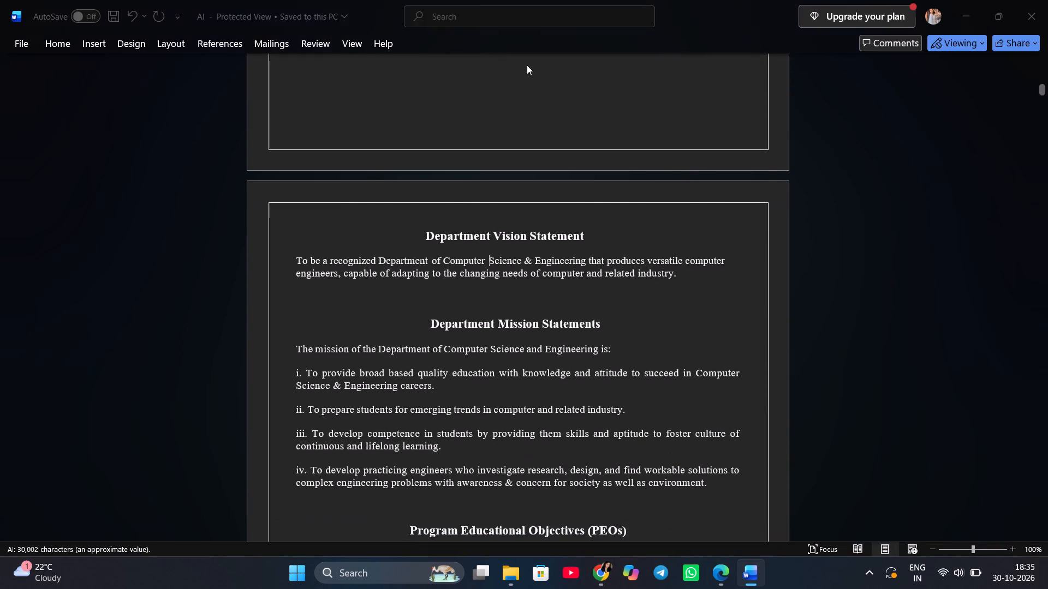
In the Department Vision Statement, replace "Computer Science & Engineering" with "Artificial Intelligence".
scroll(473, 327, "down", 14)
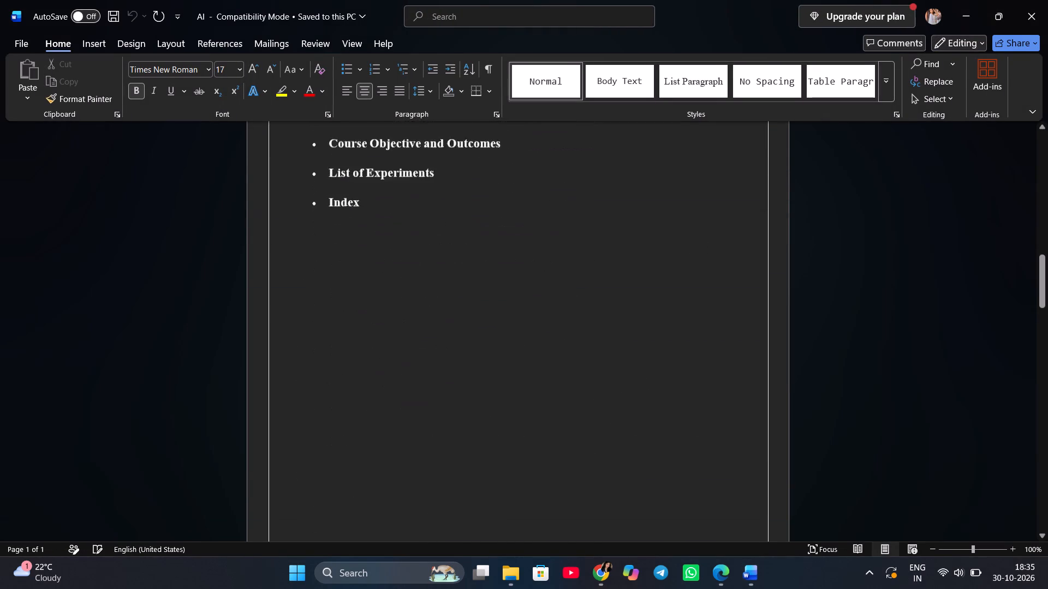
scroll(473, 327, "down", 13)
scroll(448, 212, "up", 1)
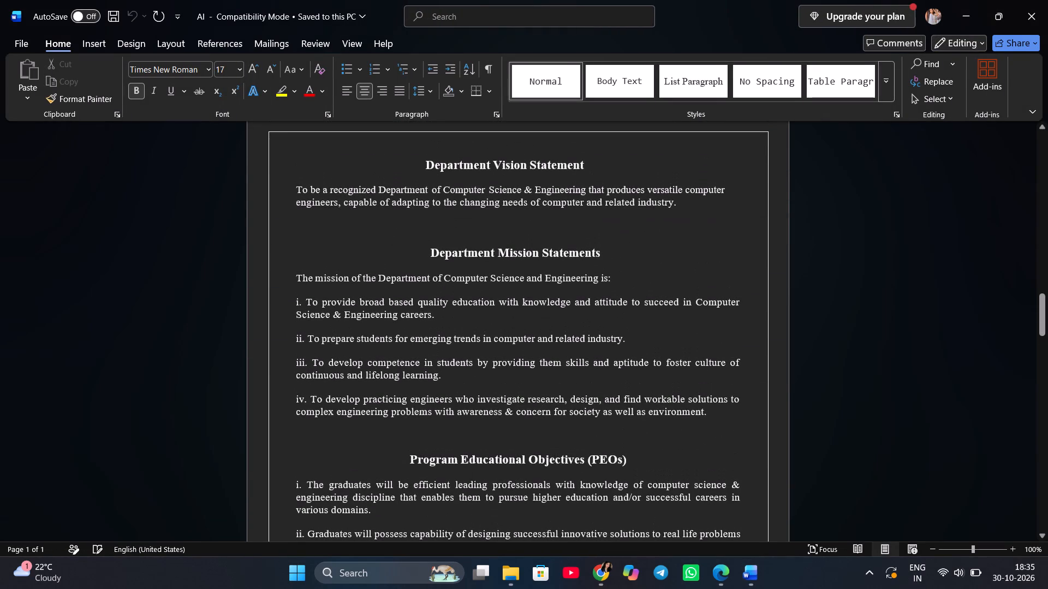
left_click_drag(442, 191, 570, 193)
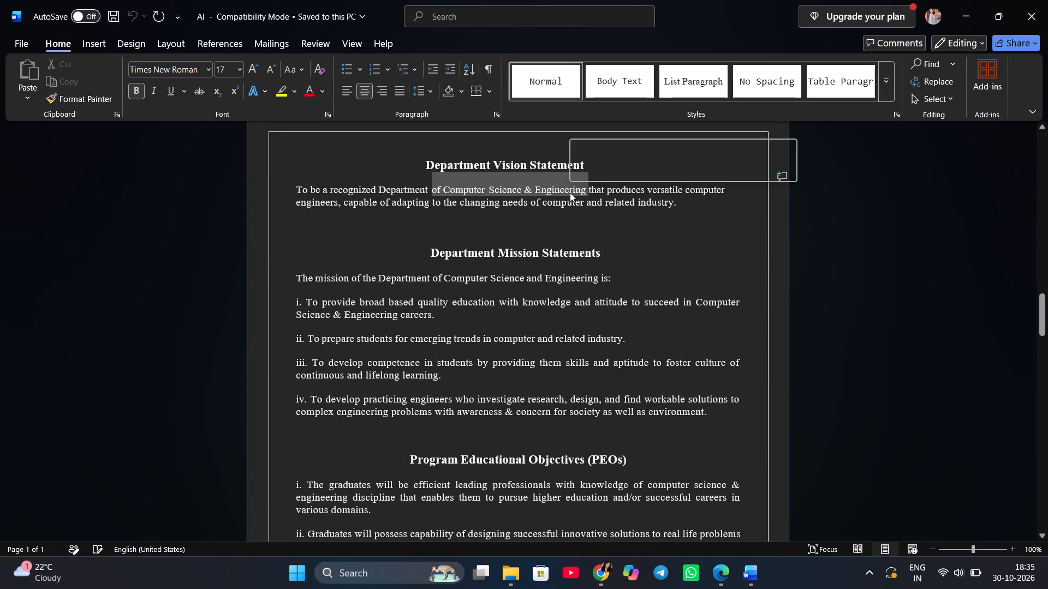
type("of")
key("space")
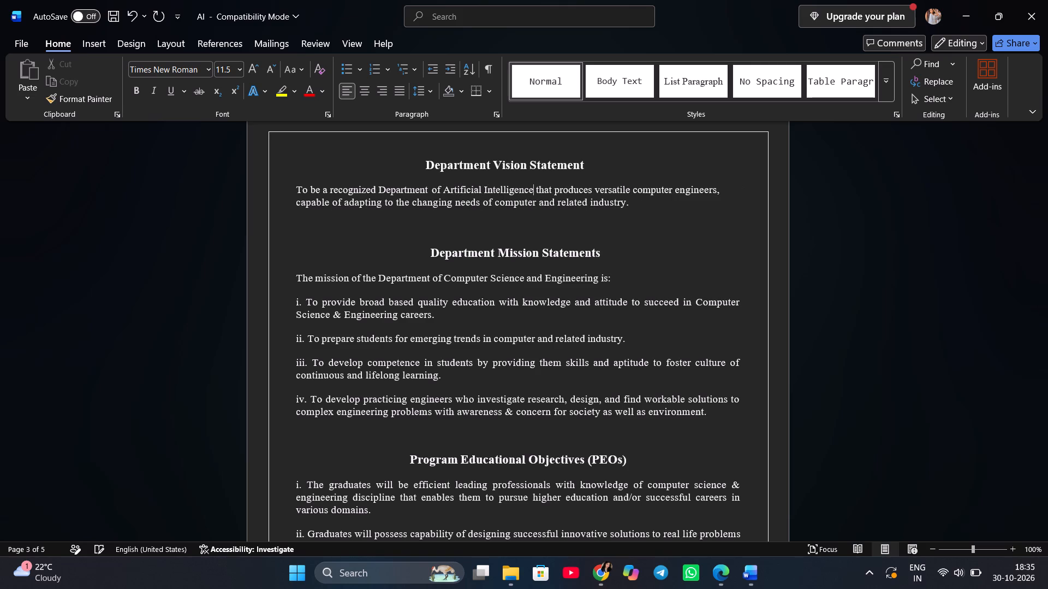
Copy "Artificial Intelligence" from the Vision Statement over "Computer Science and Engineering" in the Department Mission Statements' opening line.
scroll(585, 307, "down", 1)
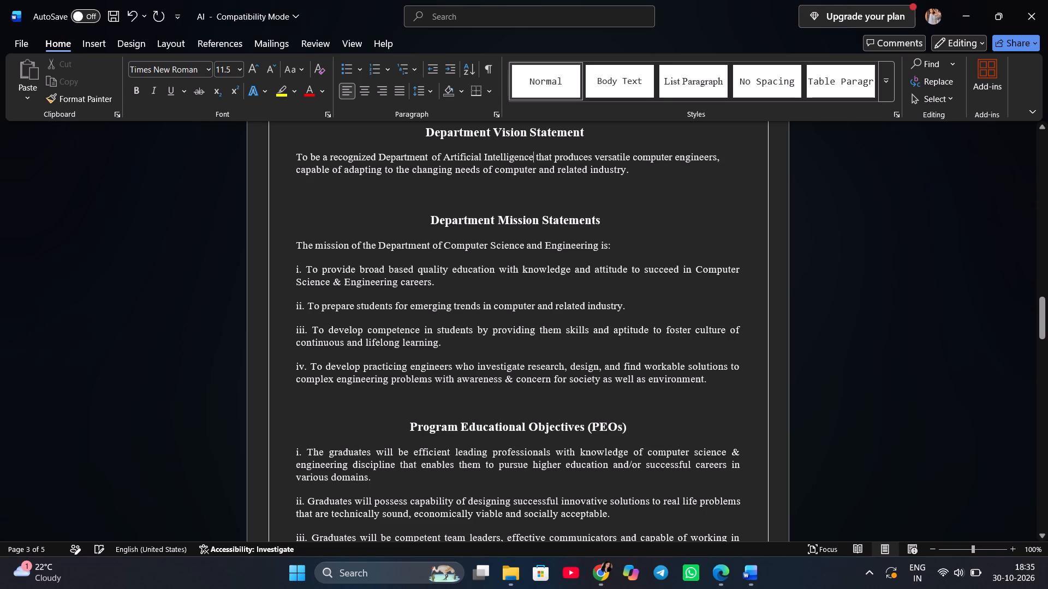
left_click_drag(445, 155, 528, 160)
key("ctrl+c")
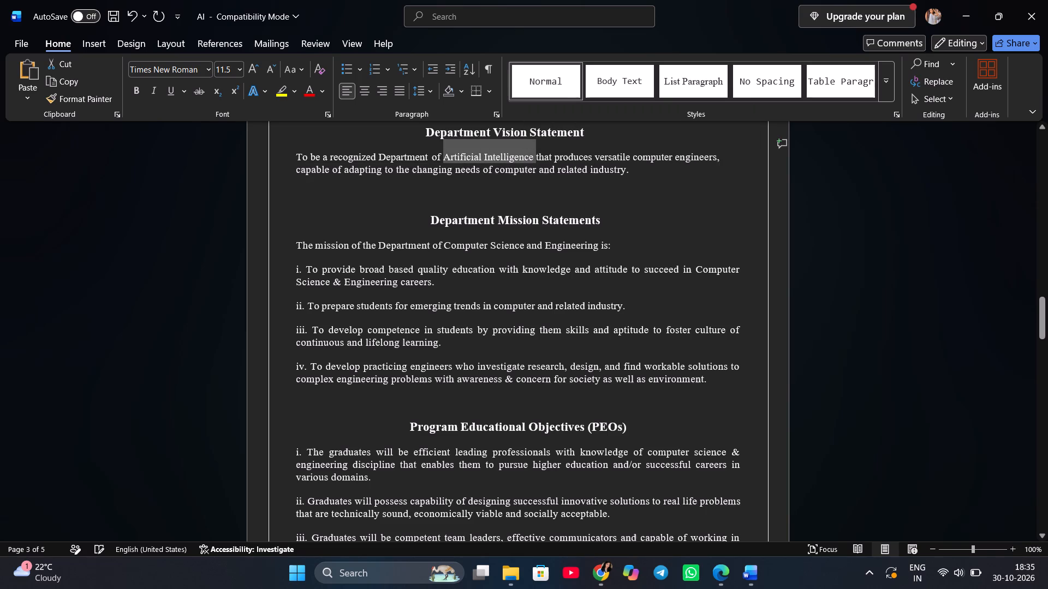
left_click_drag(444, 247, 583, 247)
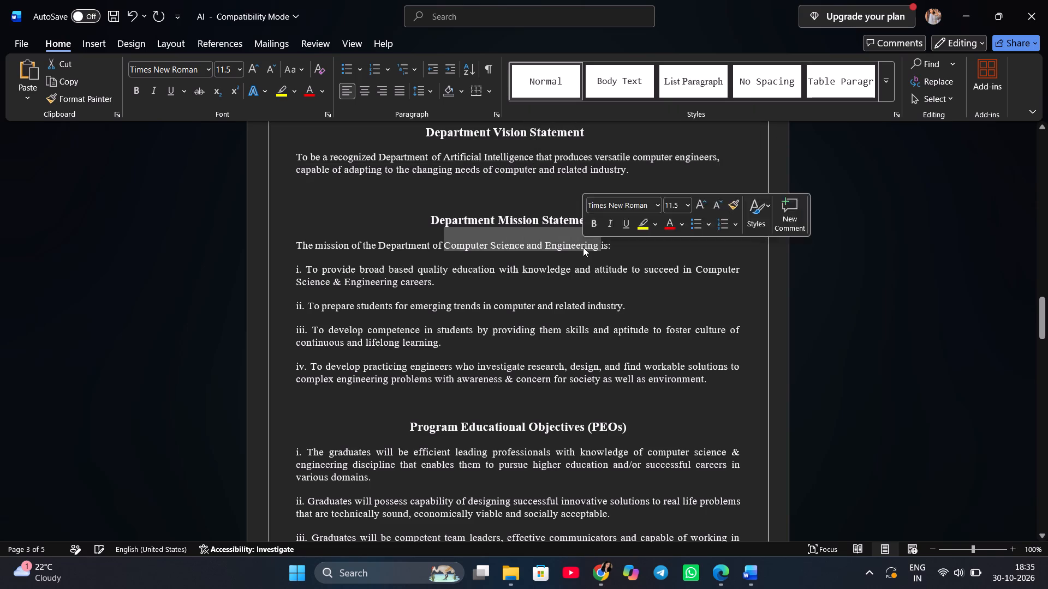
key("ctrl+v")
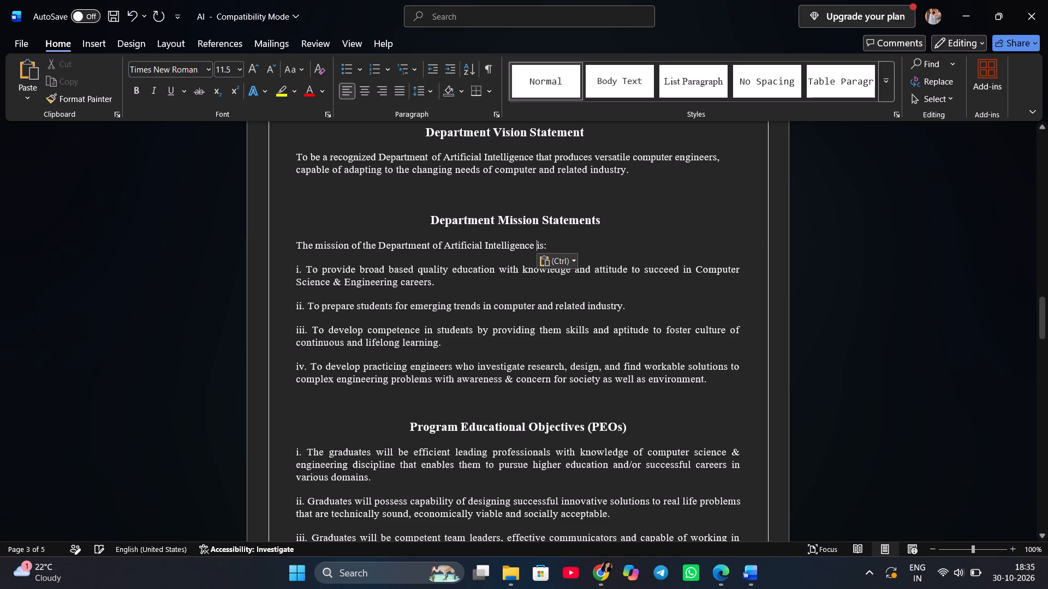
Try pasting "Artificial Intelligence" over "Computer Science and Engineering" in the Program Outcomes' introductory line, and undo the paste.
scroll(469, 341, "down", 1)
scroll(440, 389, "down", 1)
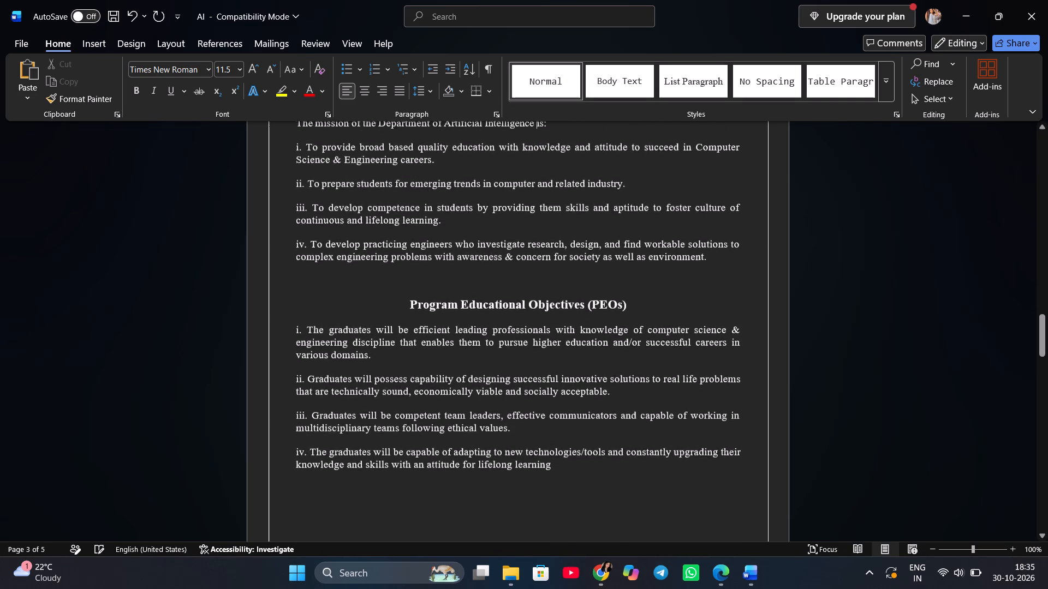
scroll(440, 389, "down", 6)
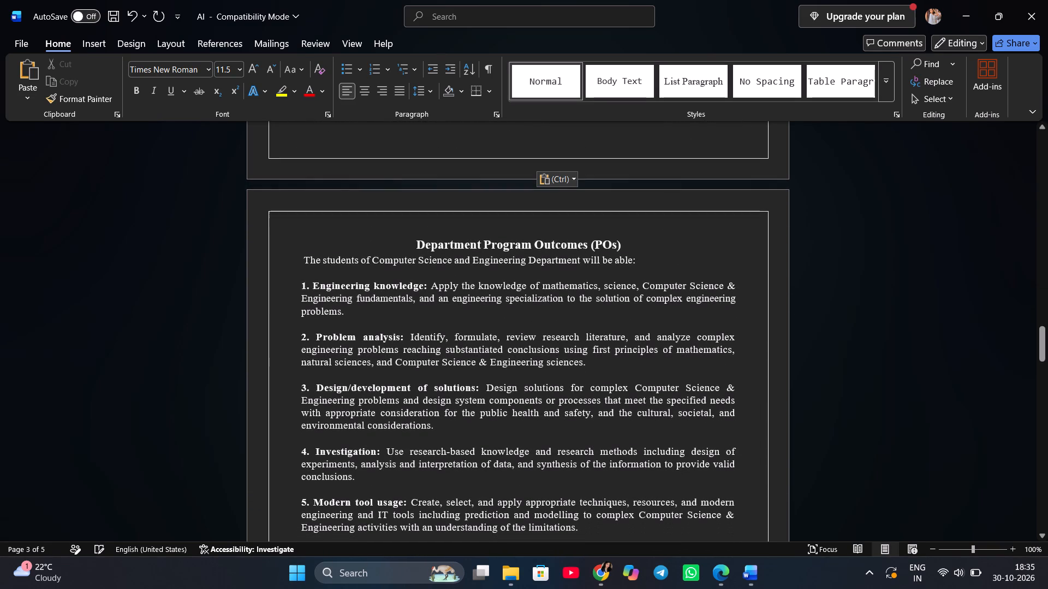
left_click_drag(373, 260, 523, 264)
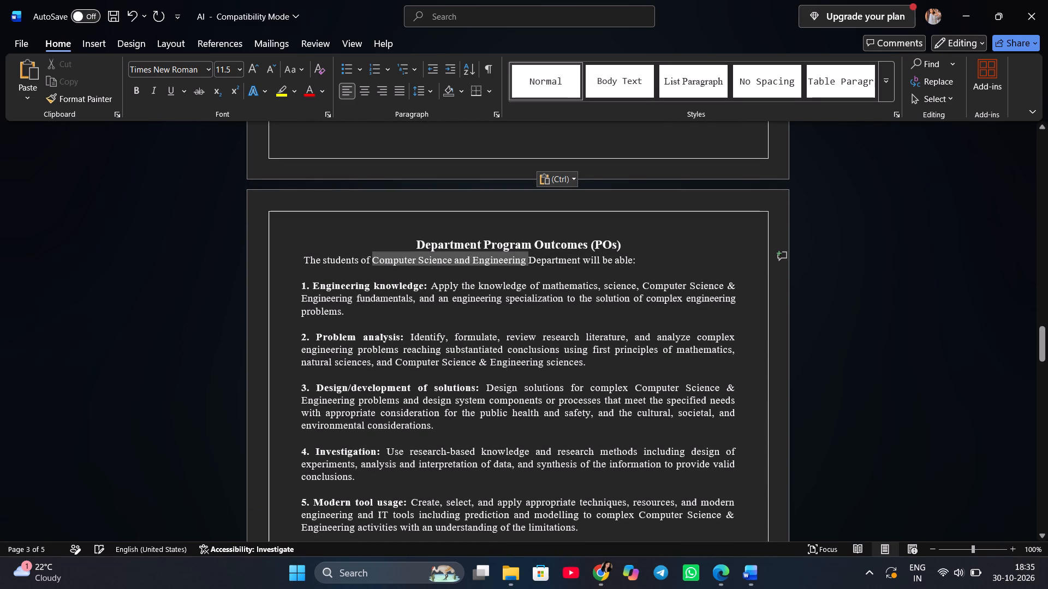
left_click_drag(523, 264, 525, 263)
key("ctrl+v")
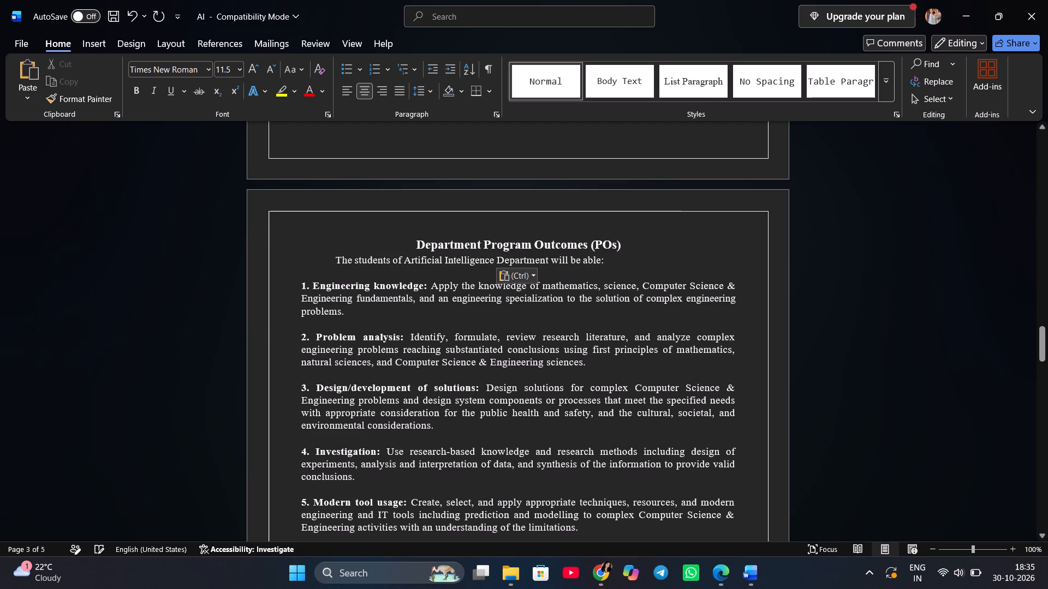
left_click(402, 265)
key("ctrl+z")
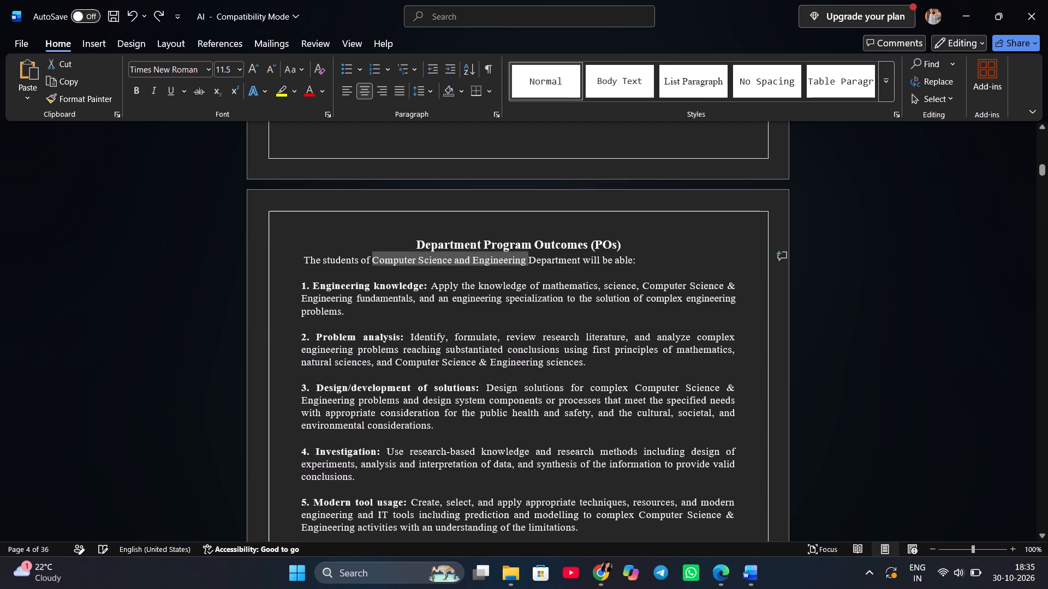
Left-align the Program Outcomes' introductory line and replace "Computer Science and Engineering" in it with the copied "Artificial Intelligence".
left_click(348, 86)
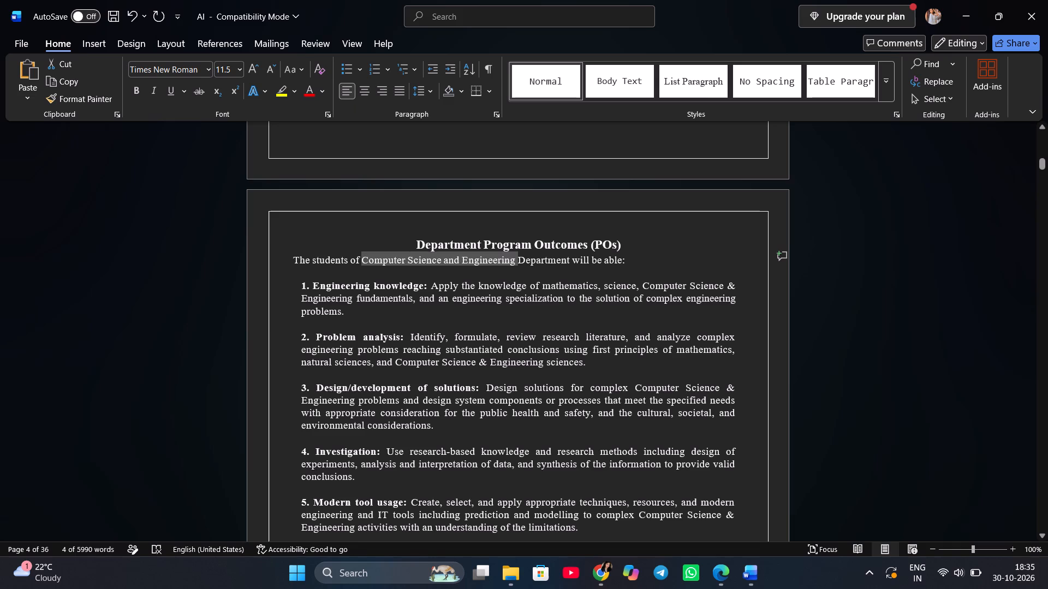
key("ctrl+v")
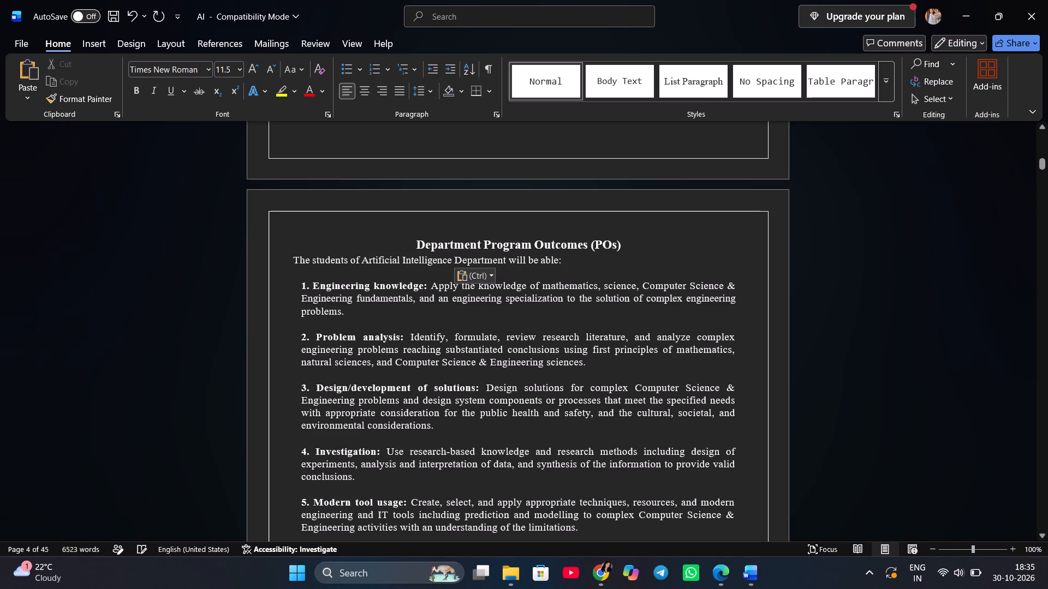
Line up the start of the Program Outcomes' introductory line with the numbered outcomes below, using indentation and four leading spaces.
left_click(295, 262)
left_click(448, 67)
triple_click(448, 67)
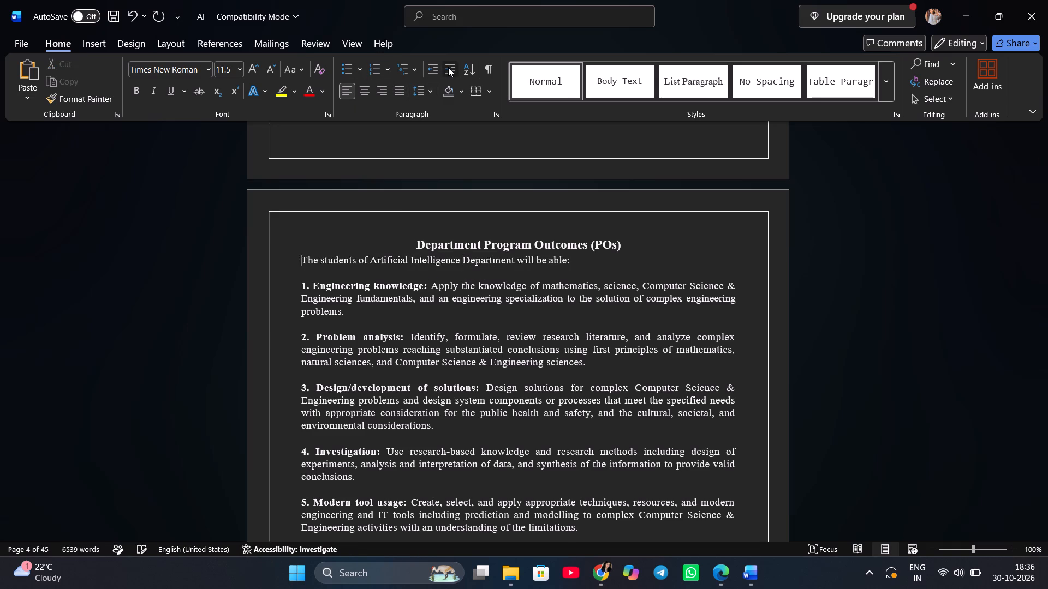
left_click(448, 67)
key("BackSpace")
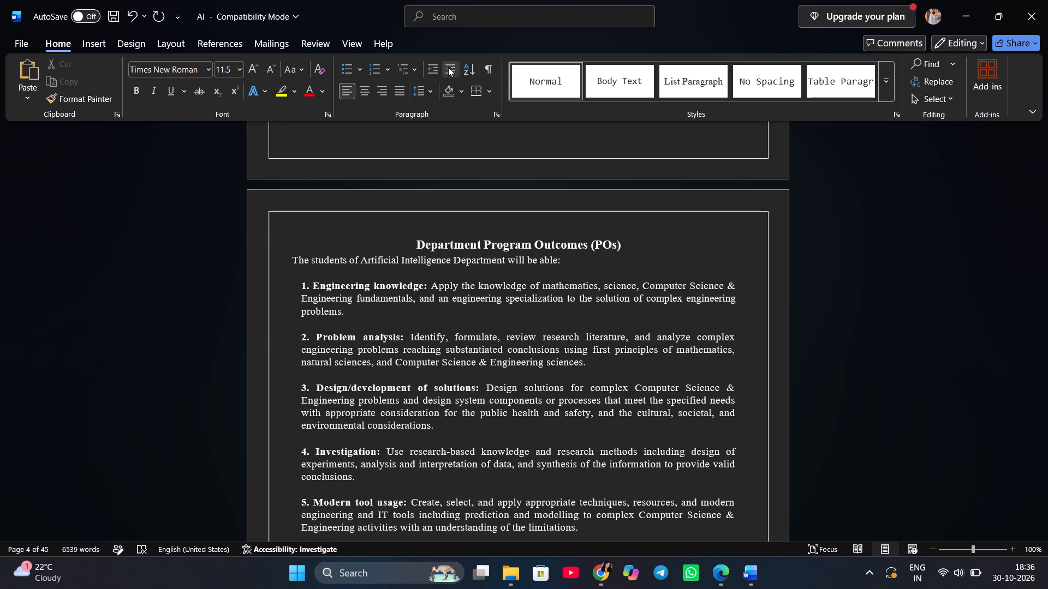
key("space")
key("space")
key("space")
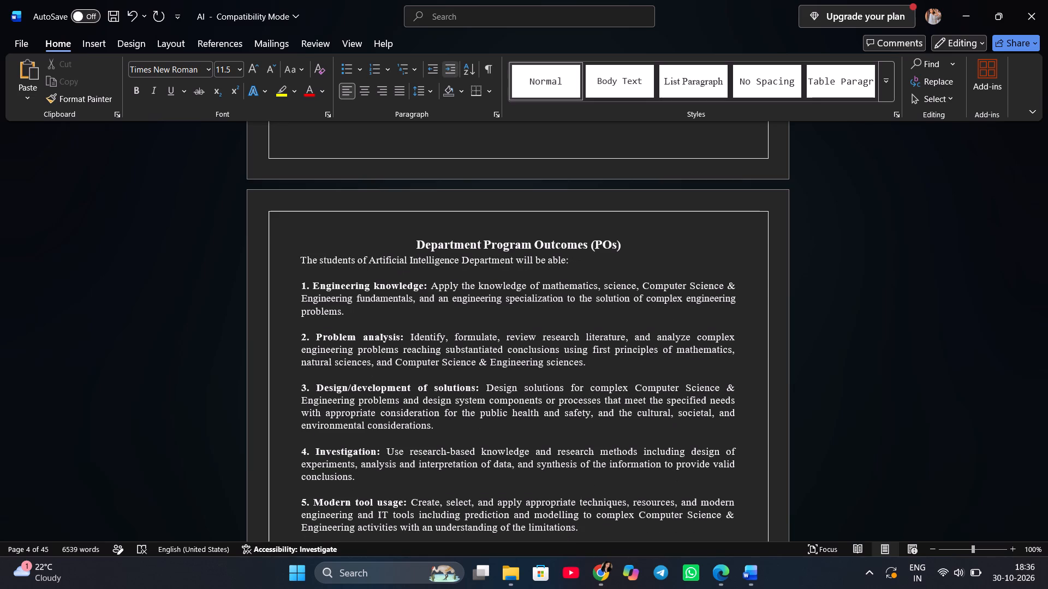
key("space")
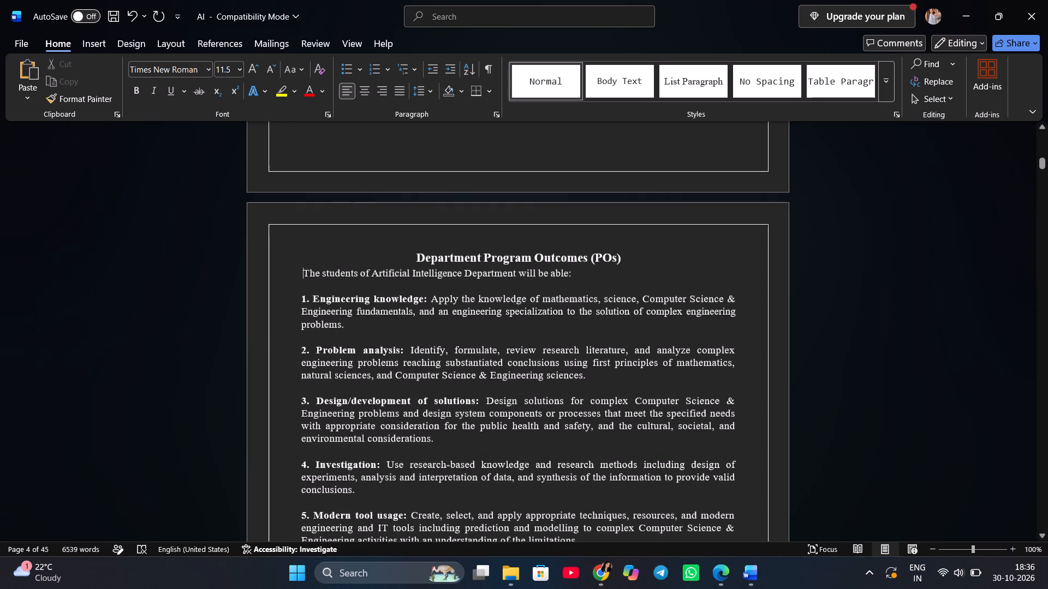
Save the edited AI lab document after looking over the rest of the Program Outcomes and the Program Specific Outcomes.
scroll(540, 333, "down", 3)
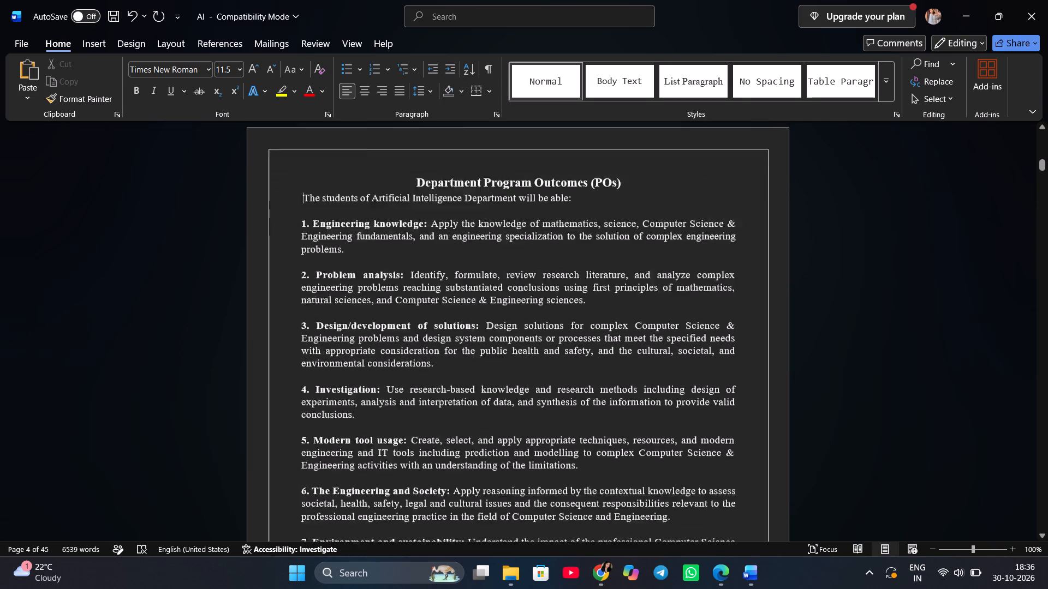
scroll(540, 333, "down", 5)
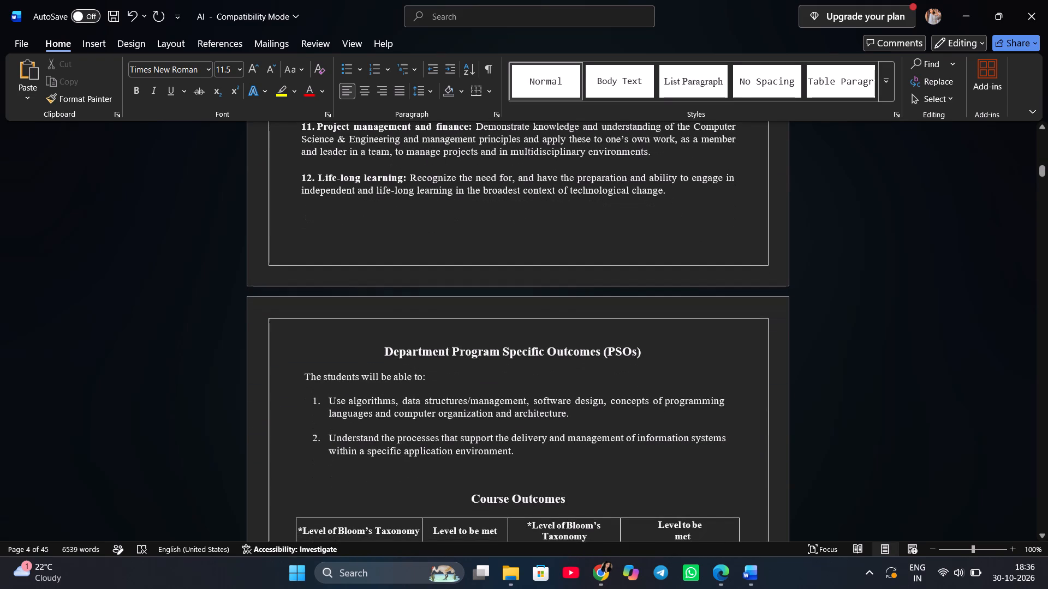
key("ctrl+s")
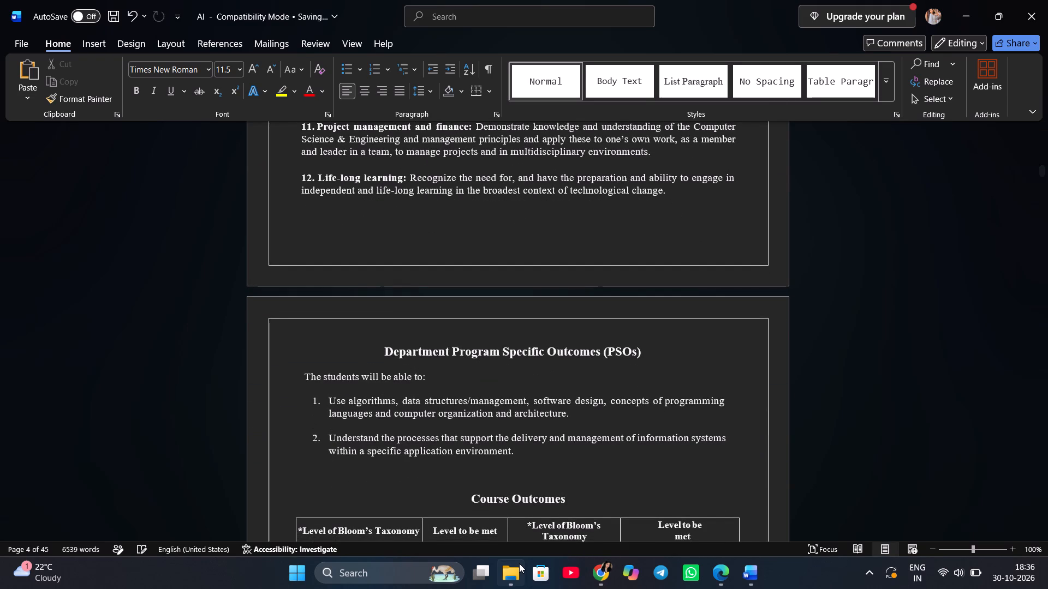
left_click(519, 563)
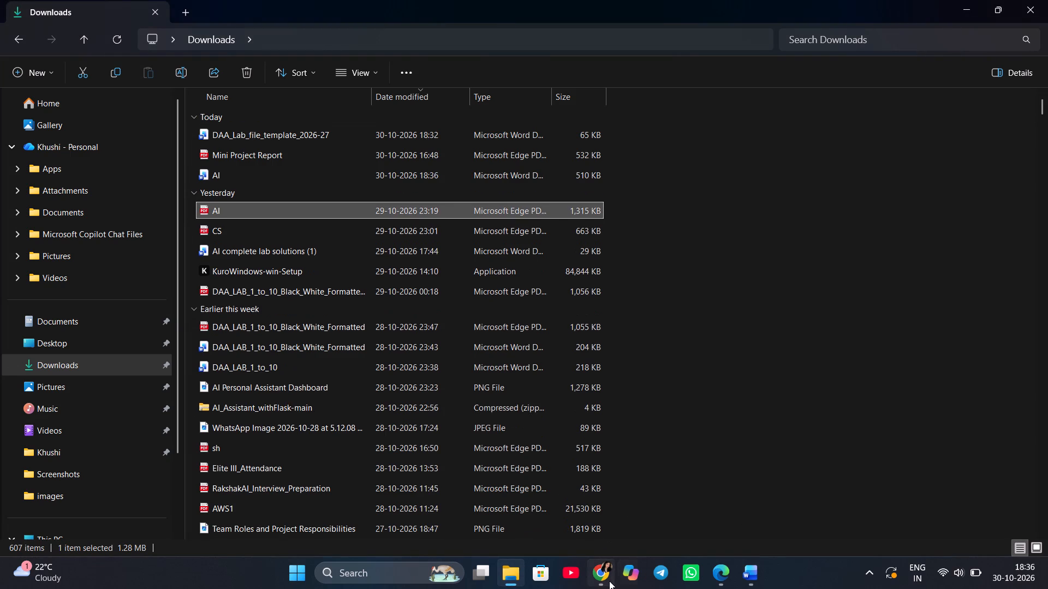
left_click(609, 580)
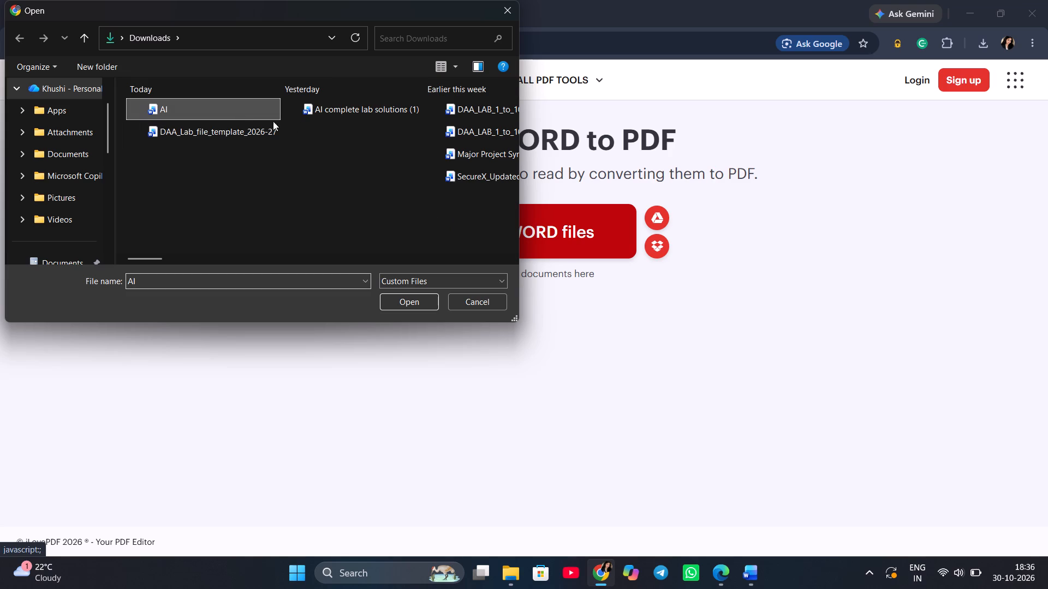
left_click(405, 302)
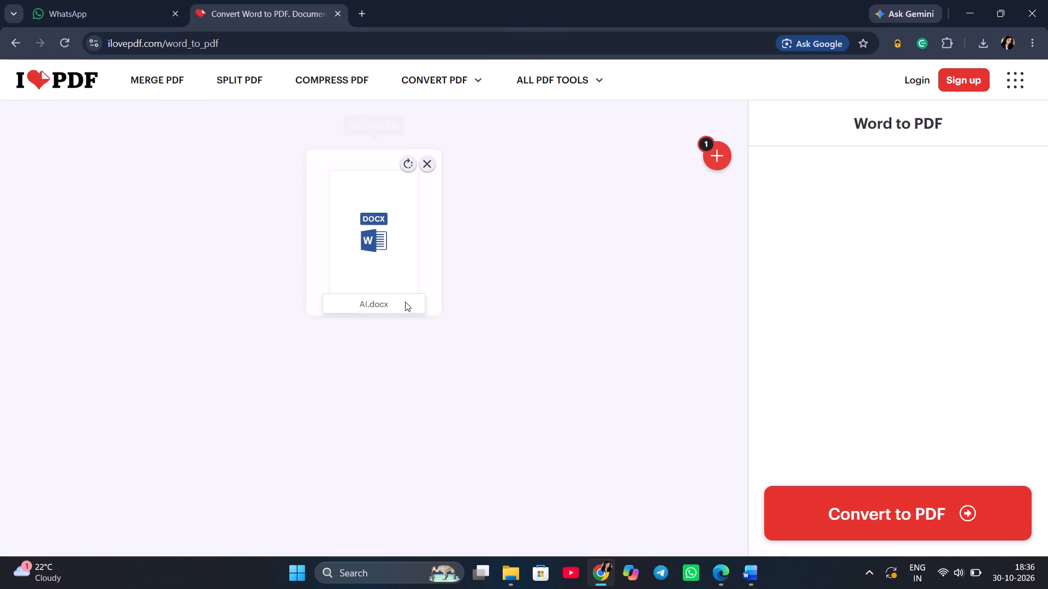
key("Return")
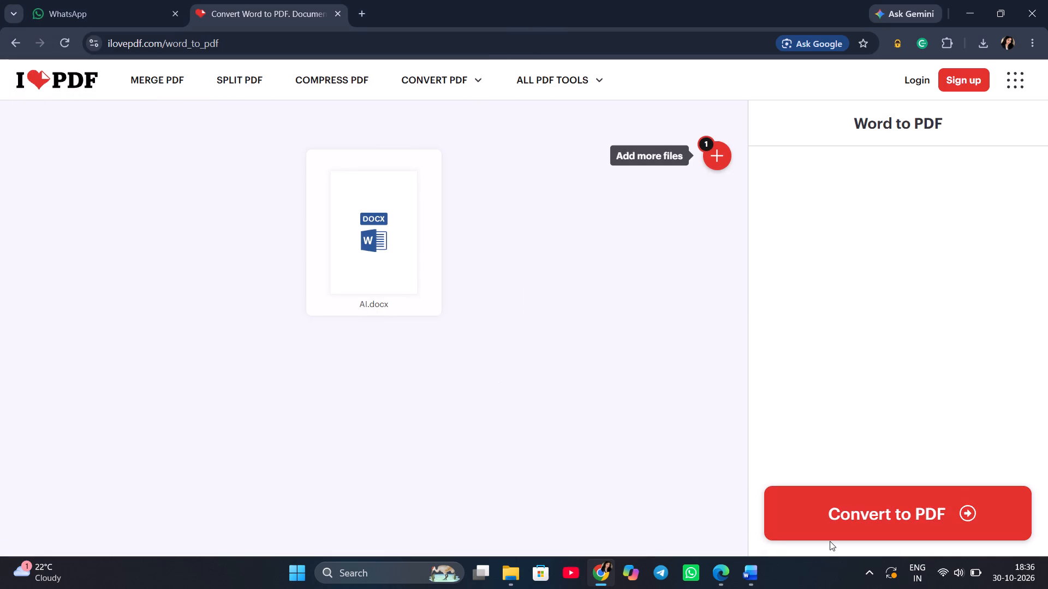
Convert AI.docx to PDF and download the converted file.
left_click(830, 541)
left_click(829, 533)
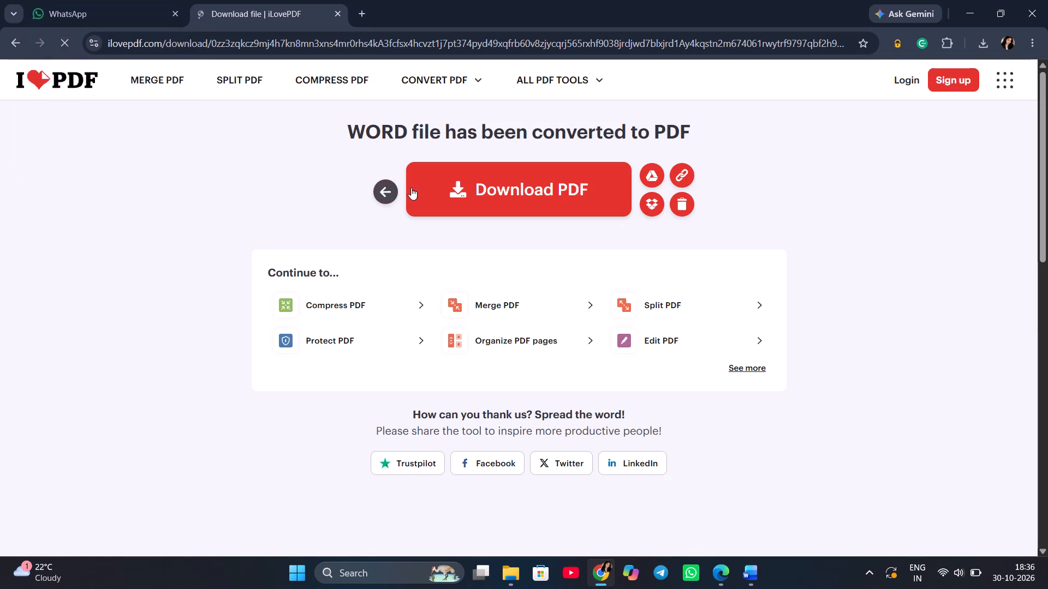
left_click(458, 187)
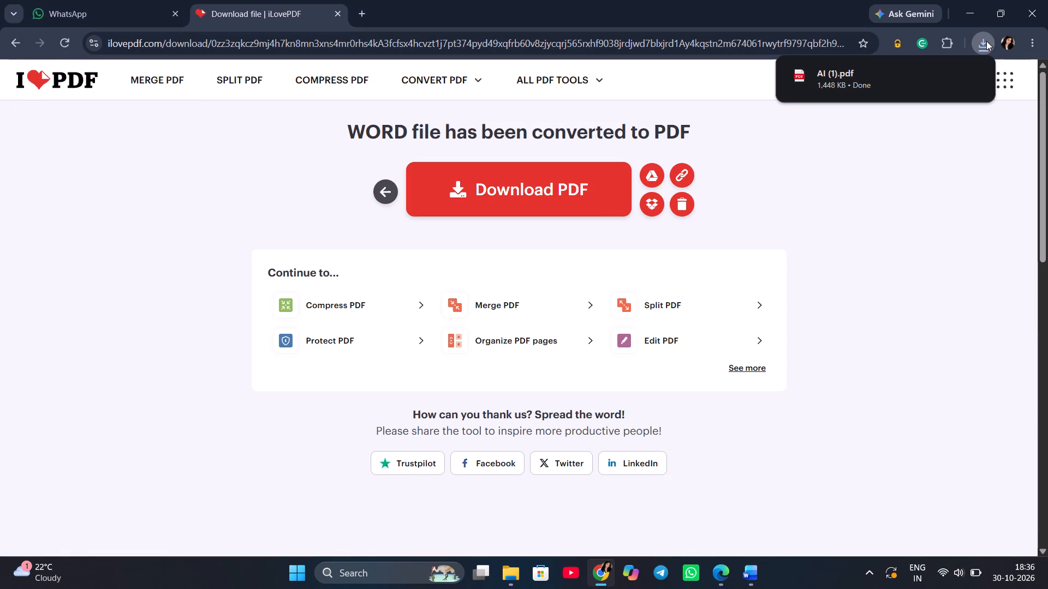
Open the downloaded AI (1).pdf and examine its cover page, table of contents, department statements and Program Educational Objectives.
left_click(975, 71)
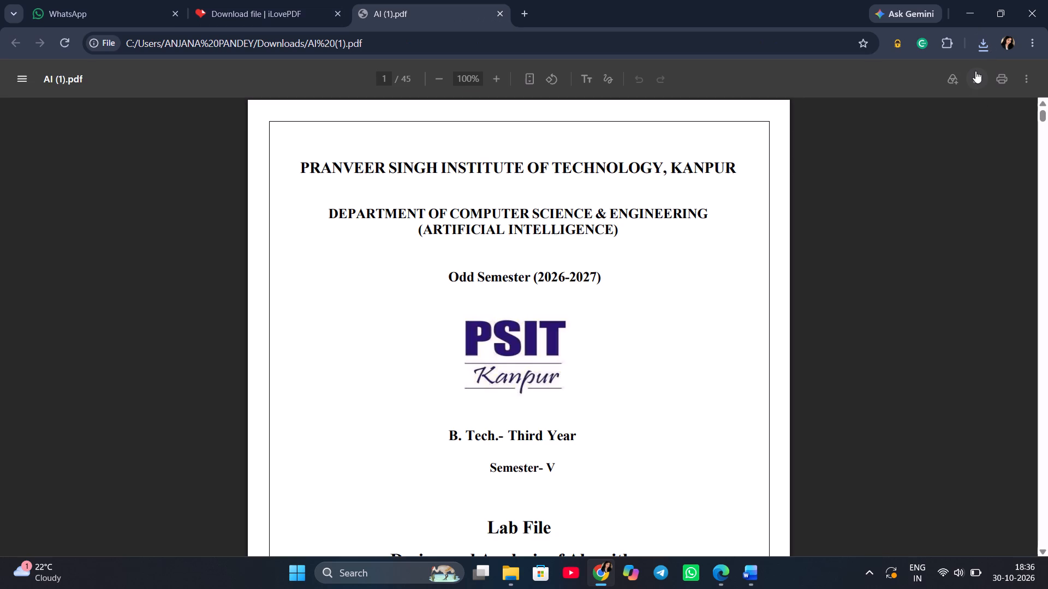
scroll(961, 253, "down", 4)
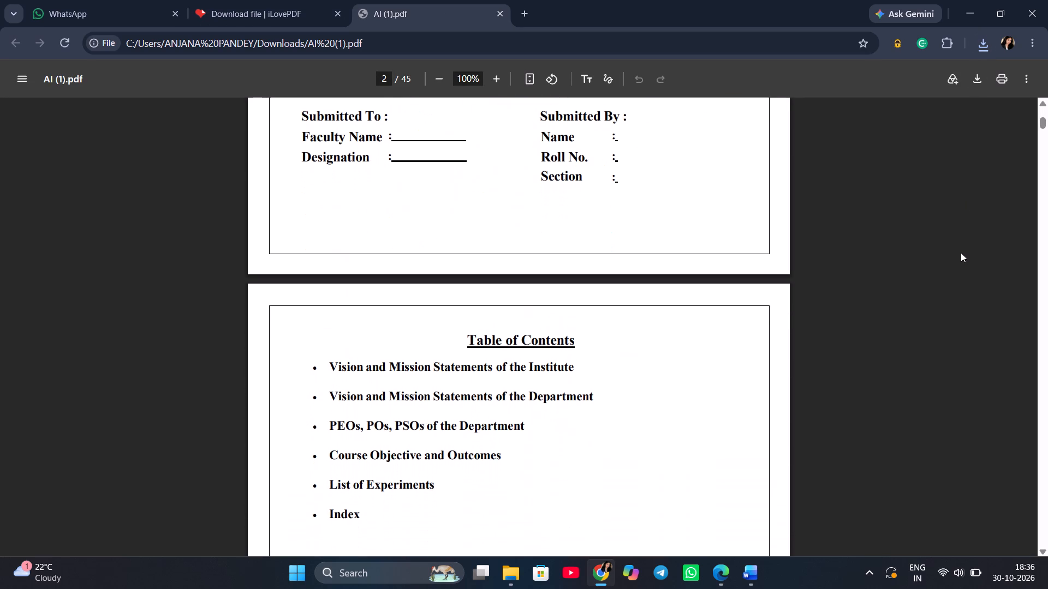
scroll(961, 253, "down", 8)
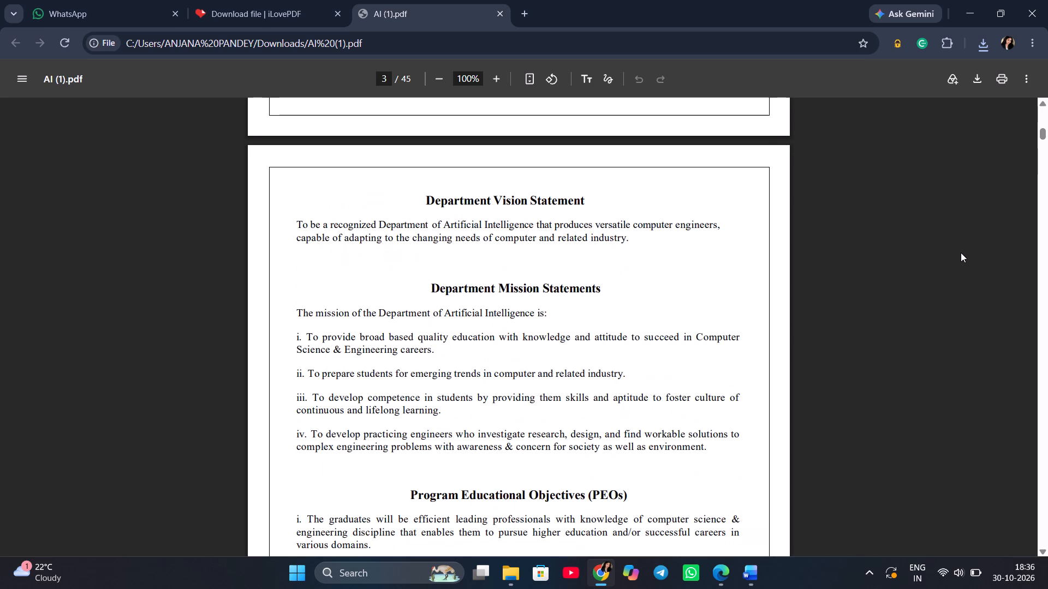
scroll(961, 253, "down", 1)
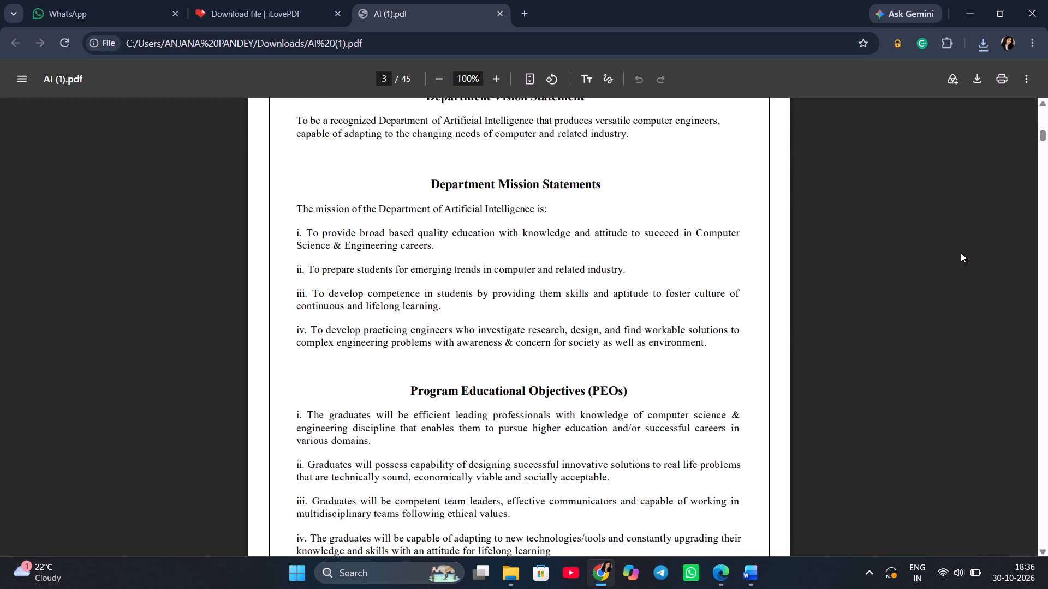
scroll(961, 253, "down", 2)
scroll(961, 253, "up", 2)
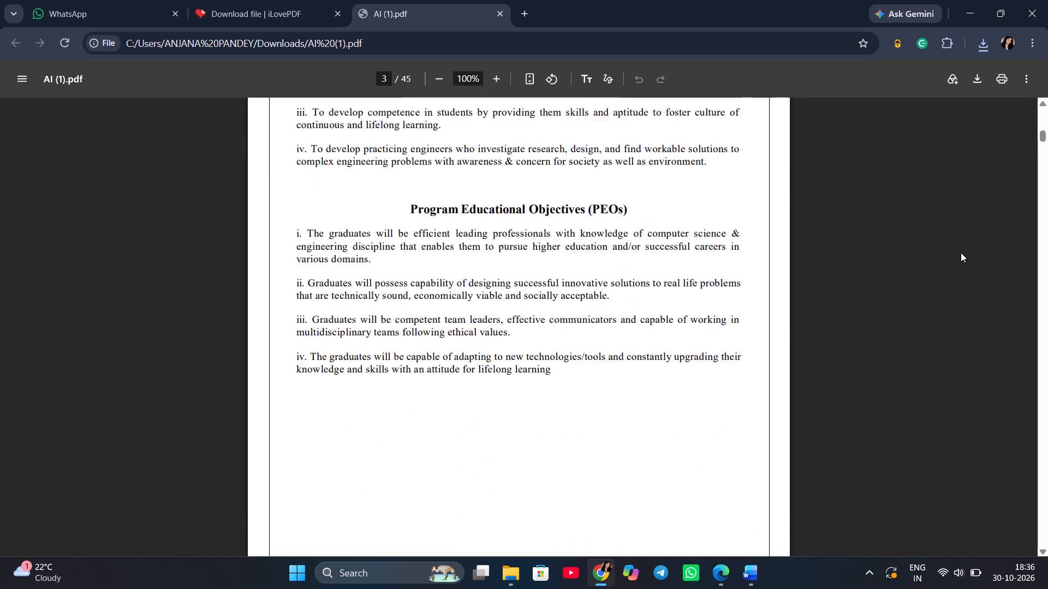
scroll(961, 253, "up", 1)
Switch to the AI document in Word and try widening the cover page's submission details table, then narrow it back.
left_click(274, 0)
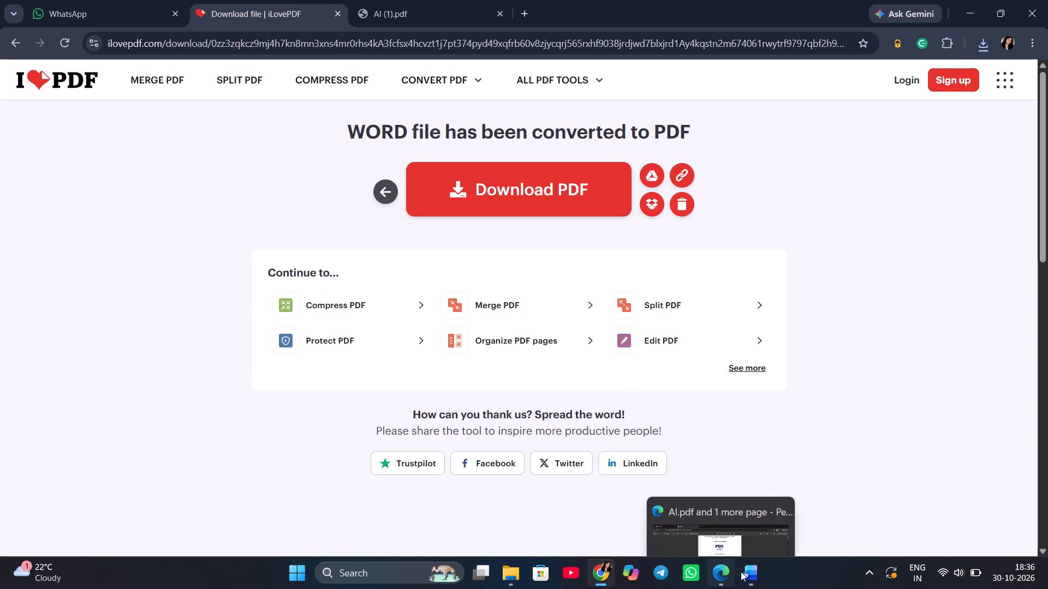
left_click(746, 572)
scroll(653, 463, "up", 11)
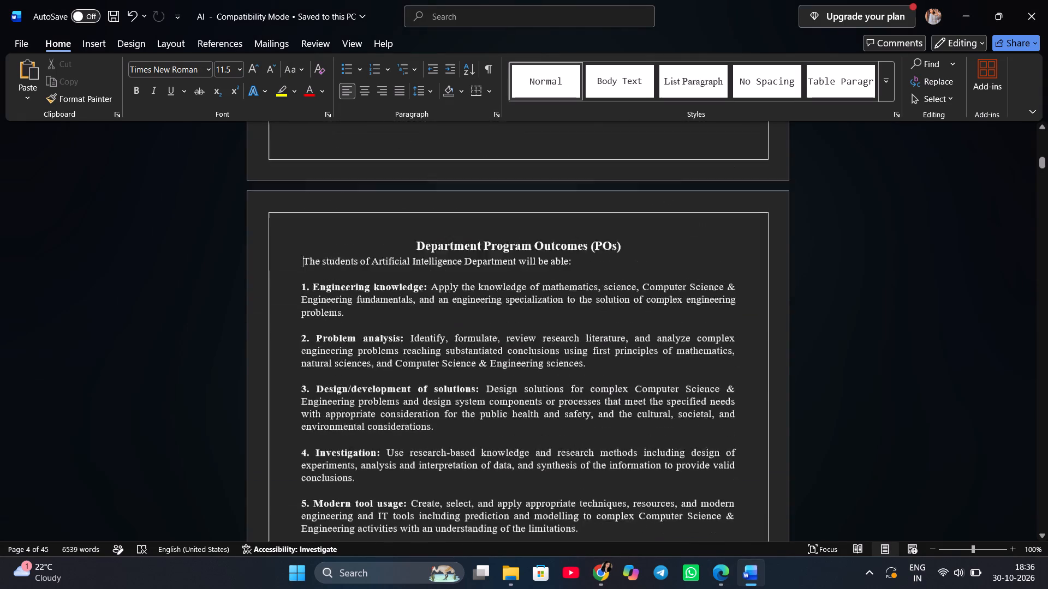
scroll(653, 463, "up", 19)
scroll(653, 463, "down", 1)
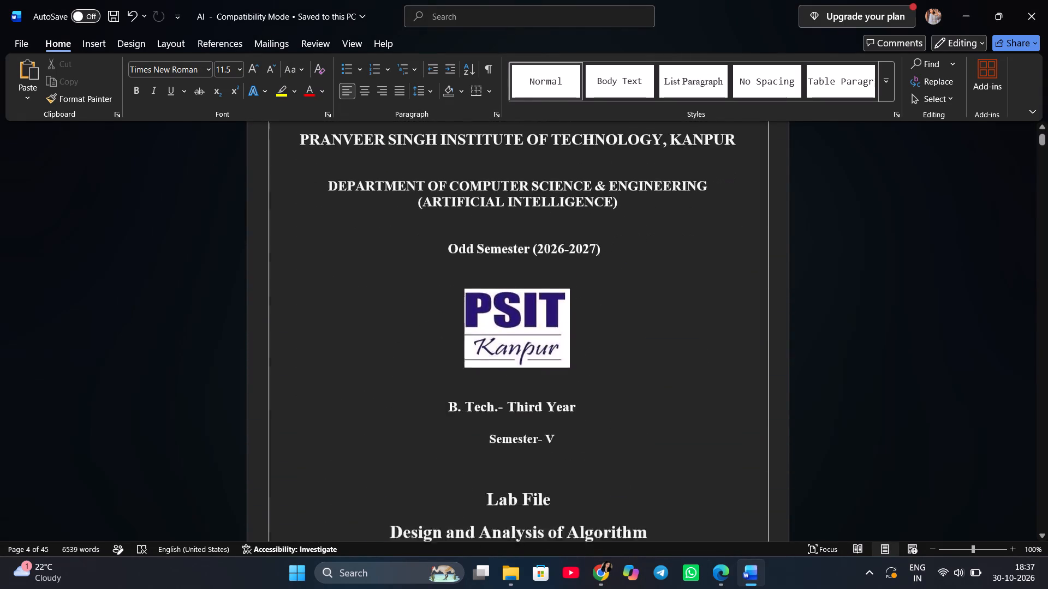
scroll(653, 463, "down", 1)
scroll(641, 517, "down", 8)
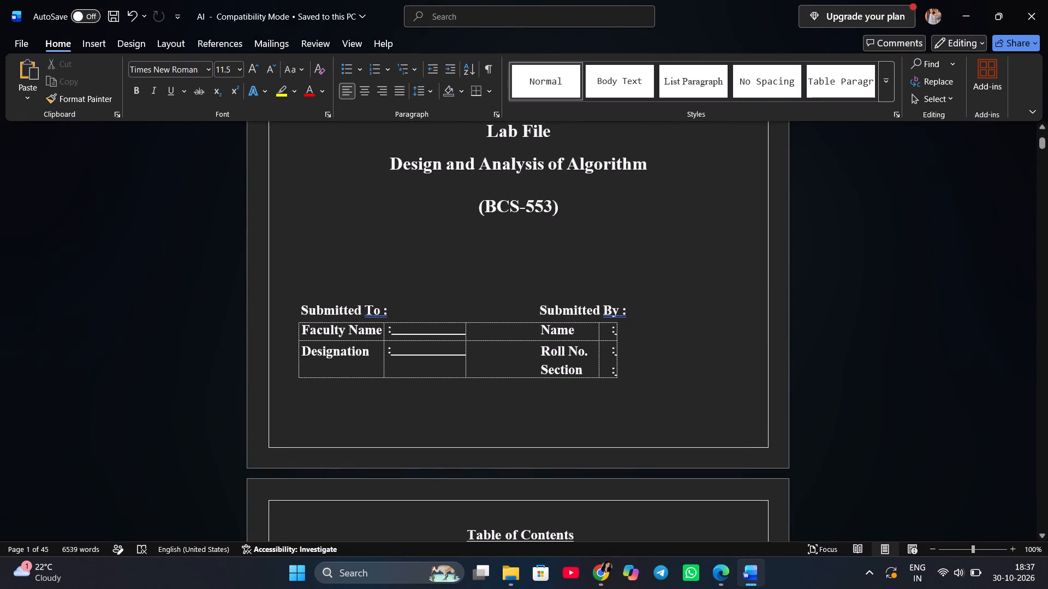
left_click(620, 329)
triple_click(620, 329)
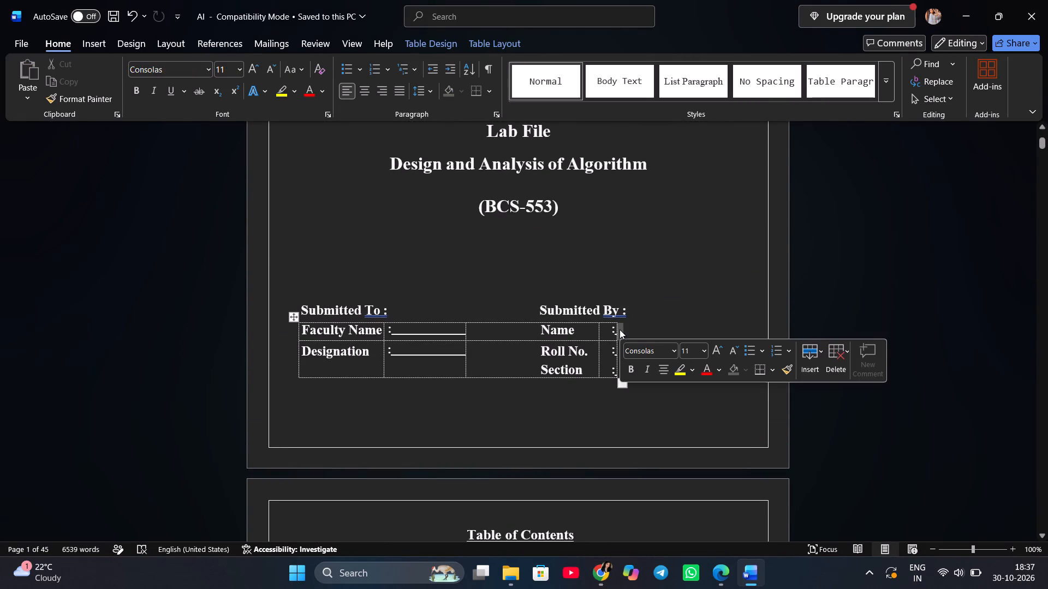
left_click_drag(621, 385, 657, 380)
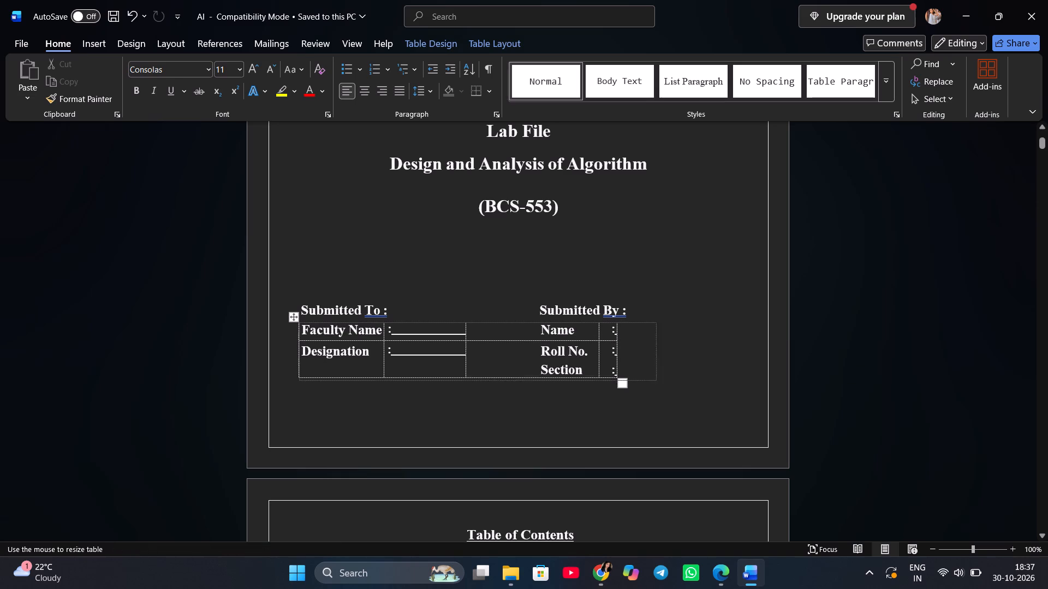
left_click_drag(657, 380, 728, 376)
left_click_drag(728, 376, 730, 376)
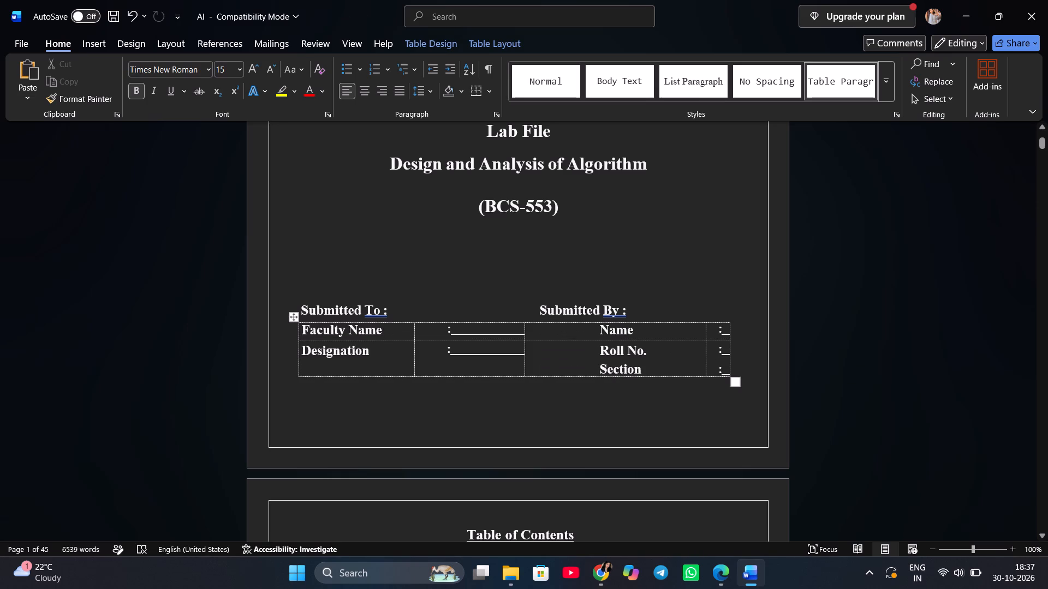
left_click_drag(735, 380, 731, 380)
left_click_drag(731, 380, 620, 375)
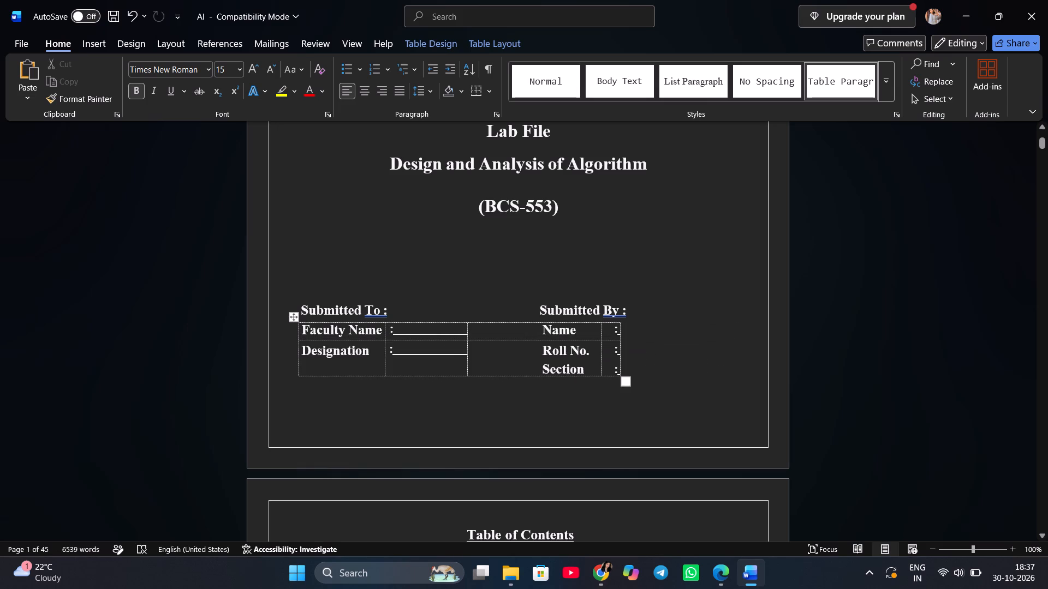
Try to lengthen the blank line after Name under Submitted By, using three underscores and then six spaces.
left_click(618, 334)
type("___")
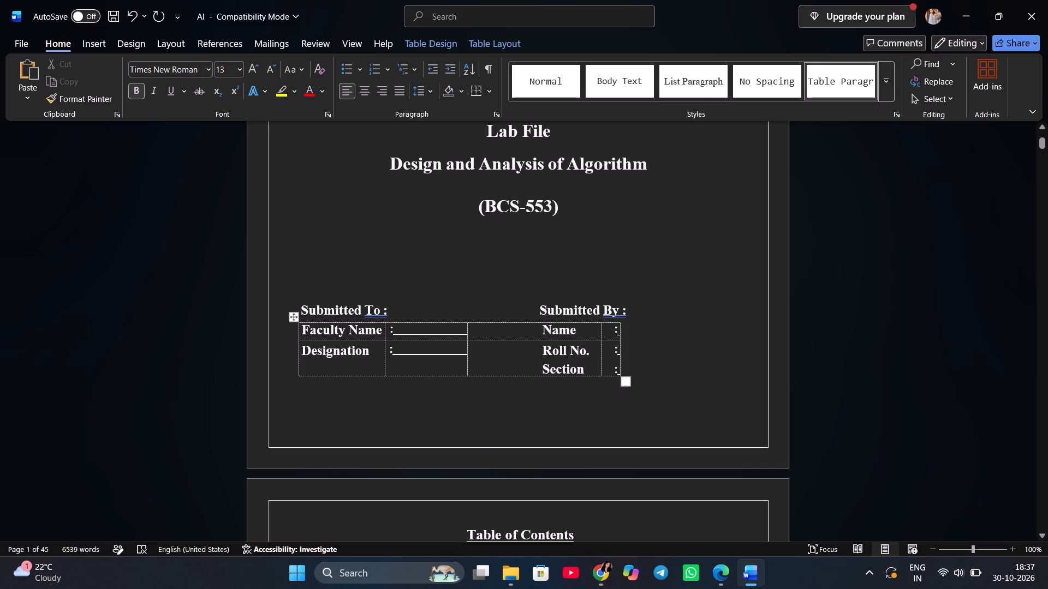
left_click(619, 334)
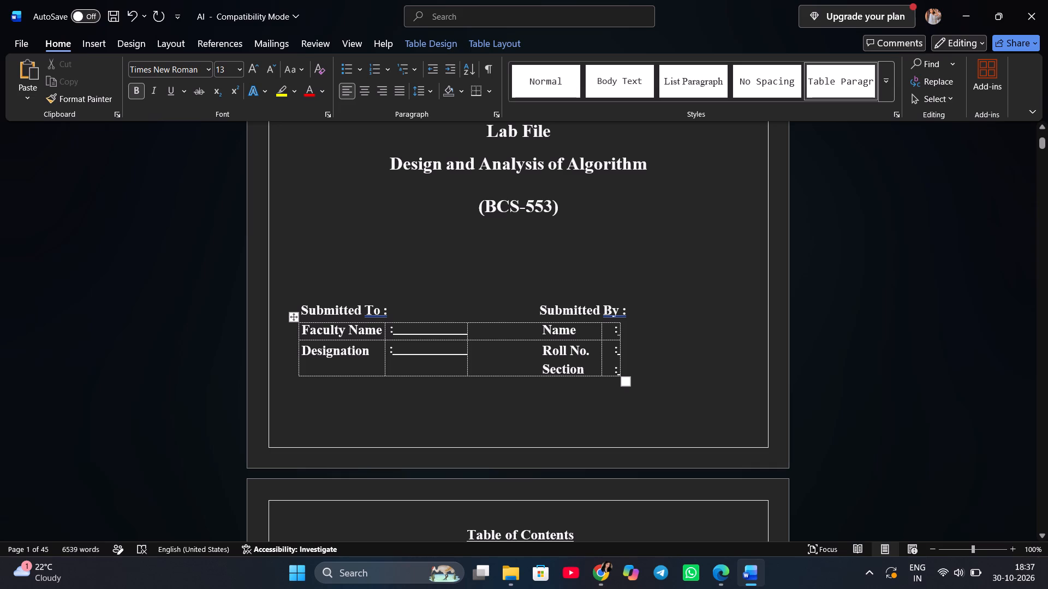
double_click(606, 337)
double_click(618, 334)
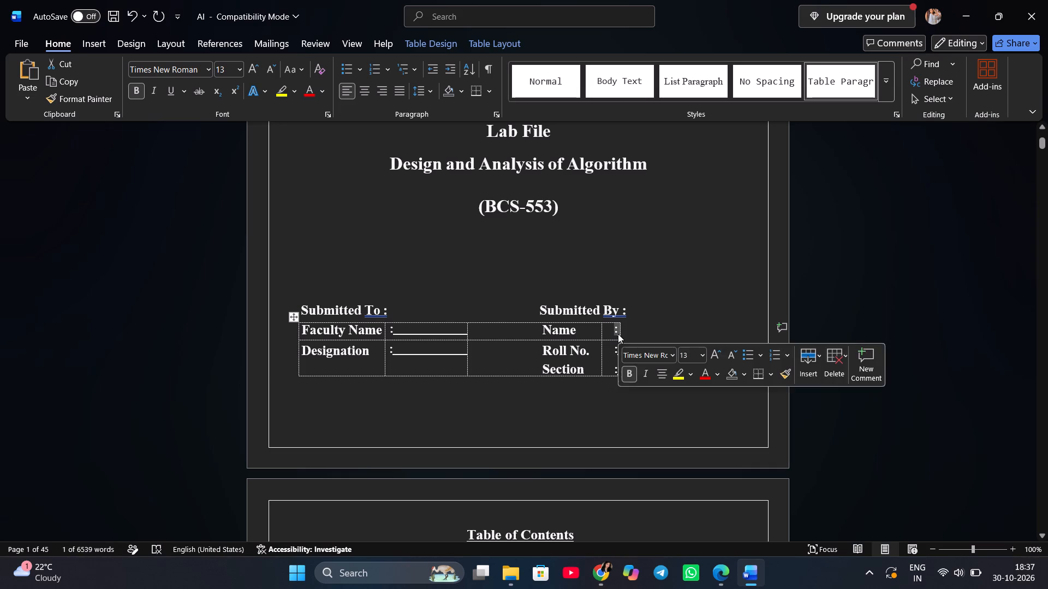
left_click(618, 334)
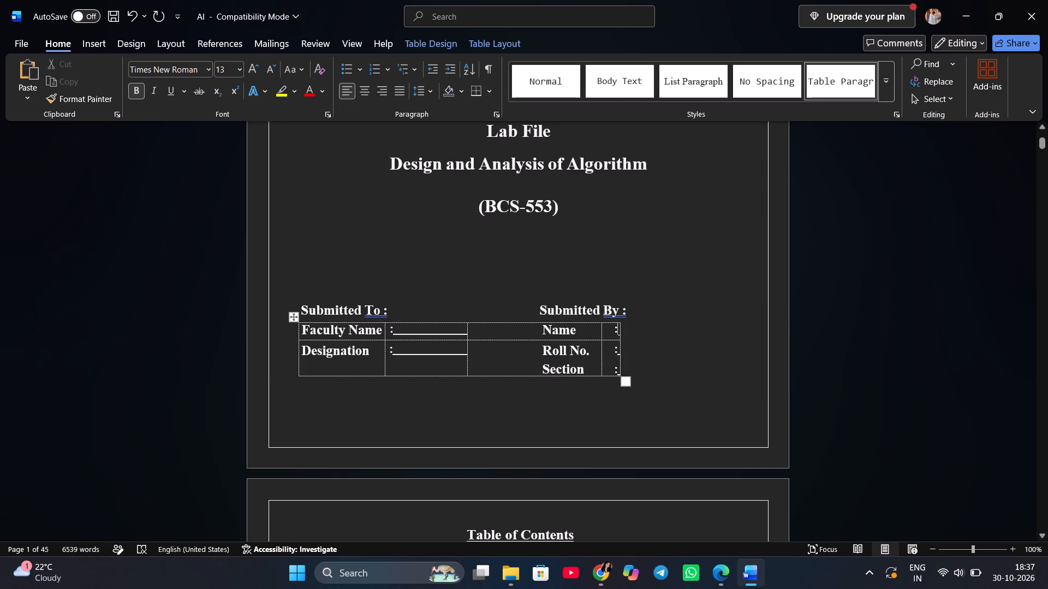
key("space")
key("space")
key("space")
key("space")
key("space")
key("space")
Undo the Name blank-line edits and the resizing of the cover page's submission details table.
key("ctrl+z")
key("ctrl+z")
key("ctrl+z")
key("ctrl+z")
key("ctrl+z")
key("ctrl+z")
Switch to Chrome and open a new tab.
left_click(596, 566)
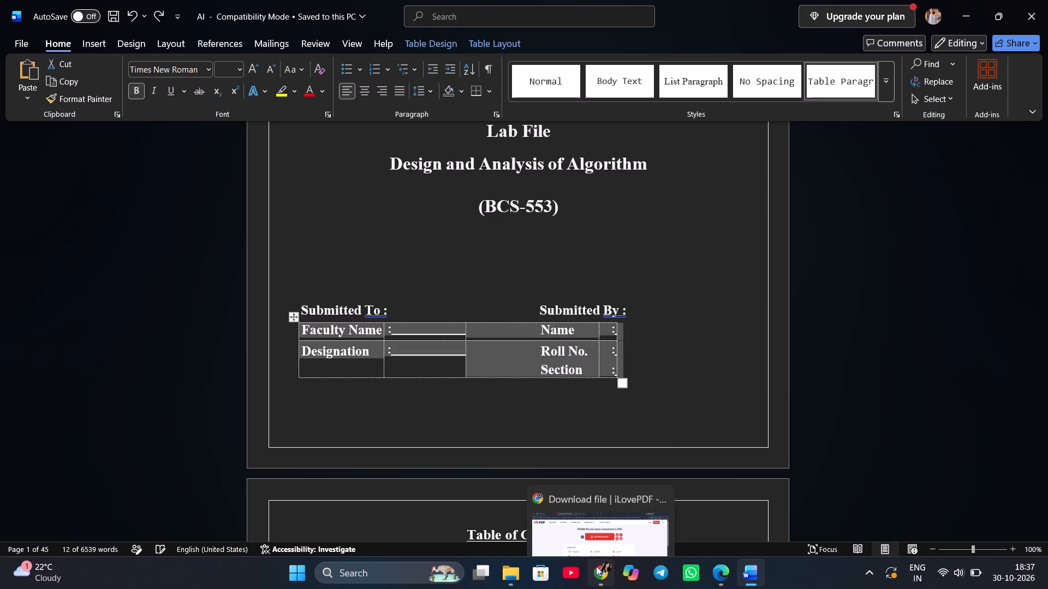
left_click(524, 15)
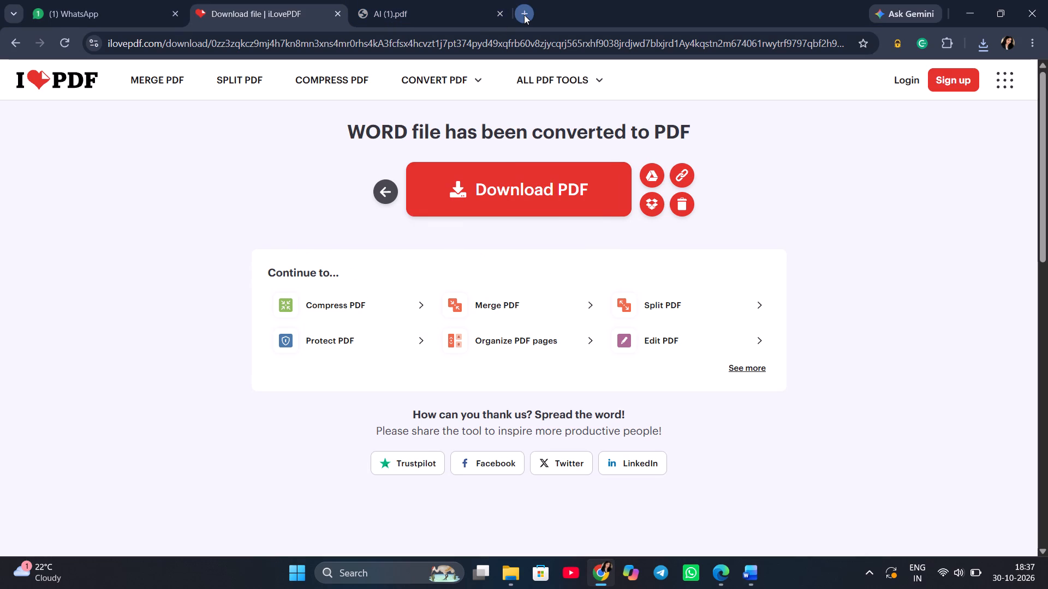
left_click(284, 286)
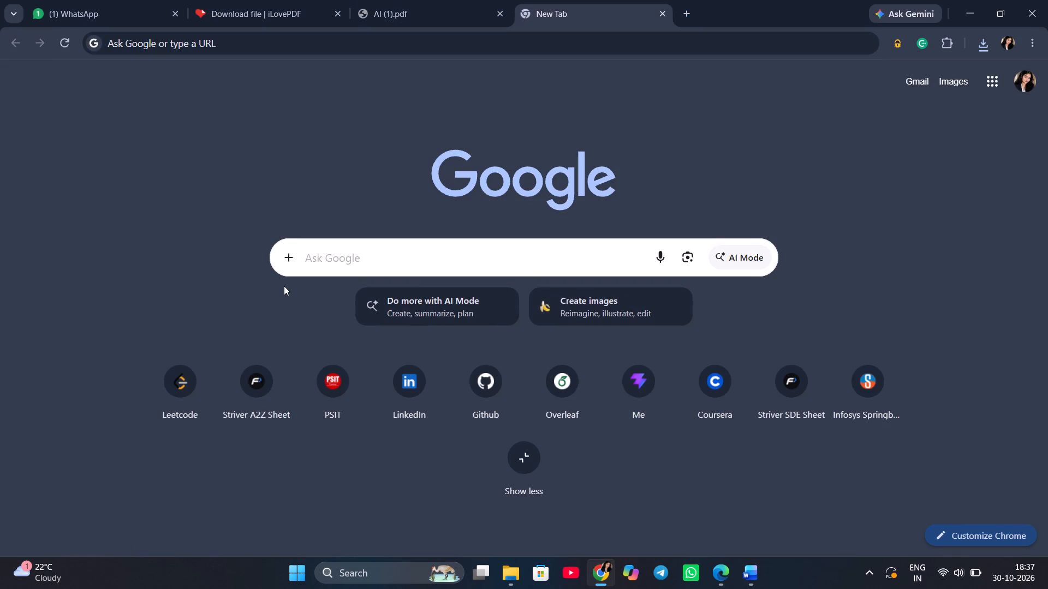
triple_click(284, 286)
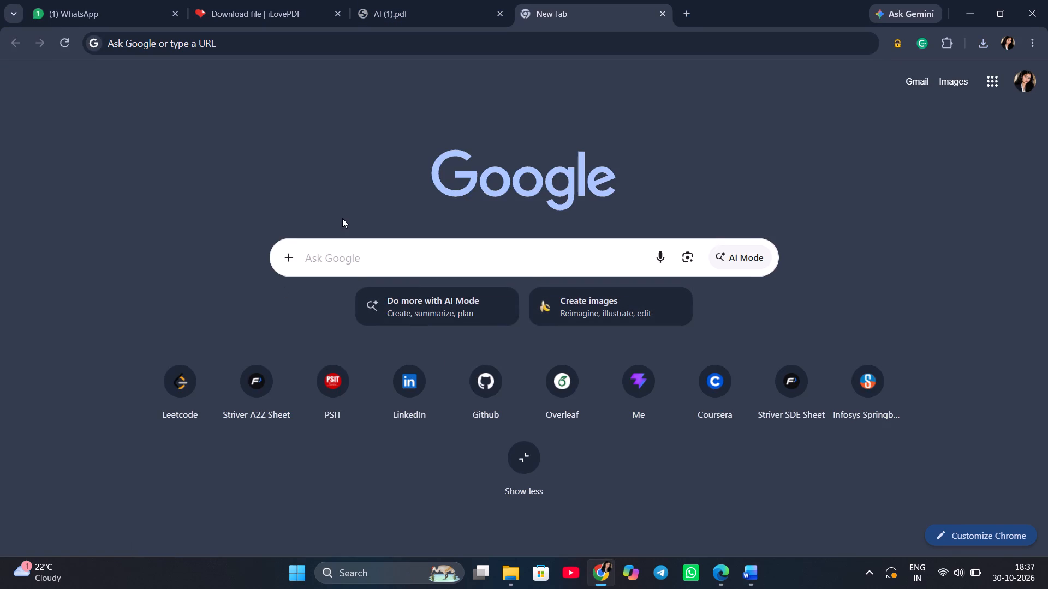
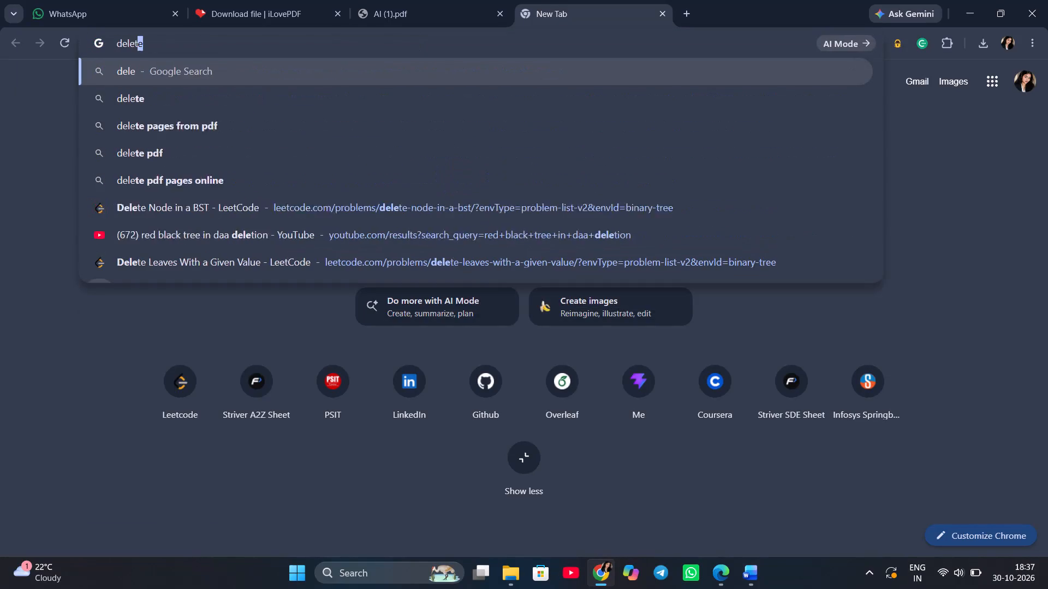
Search the web for "delete pages from pdf" and open iLovePDF's Remove PDF pages tool.
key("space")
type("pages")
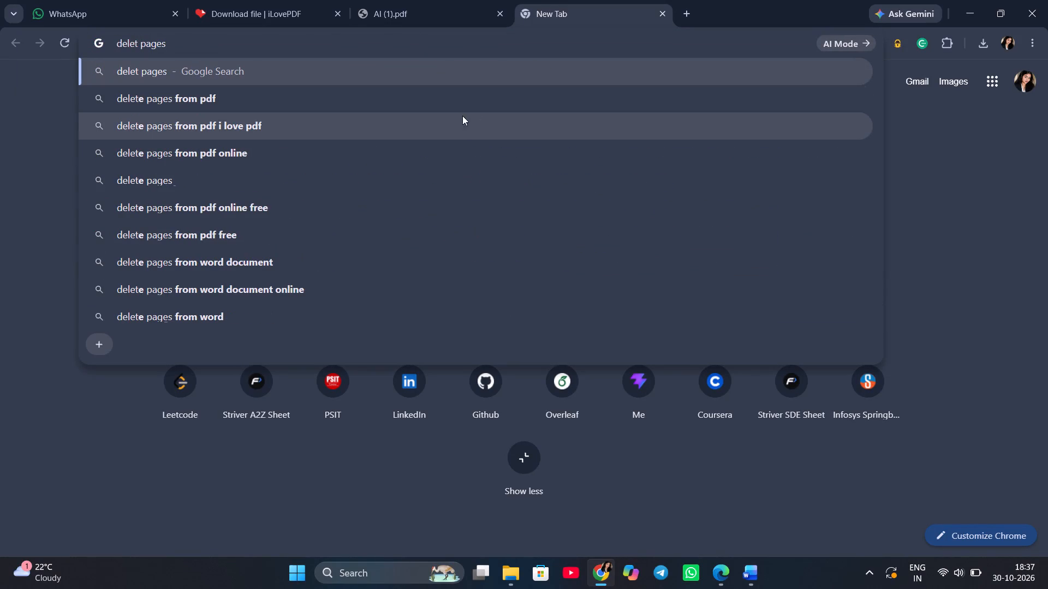
left_click(455, 101)
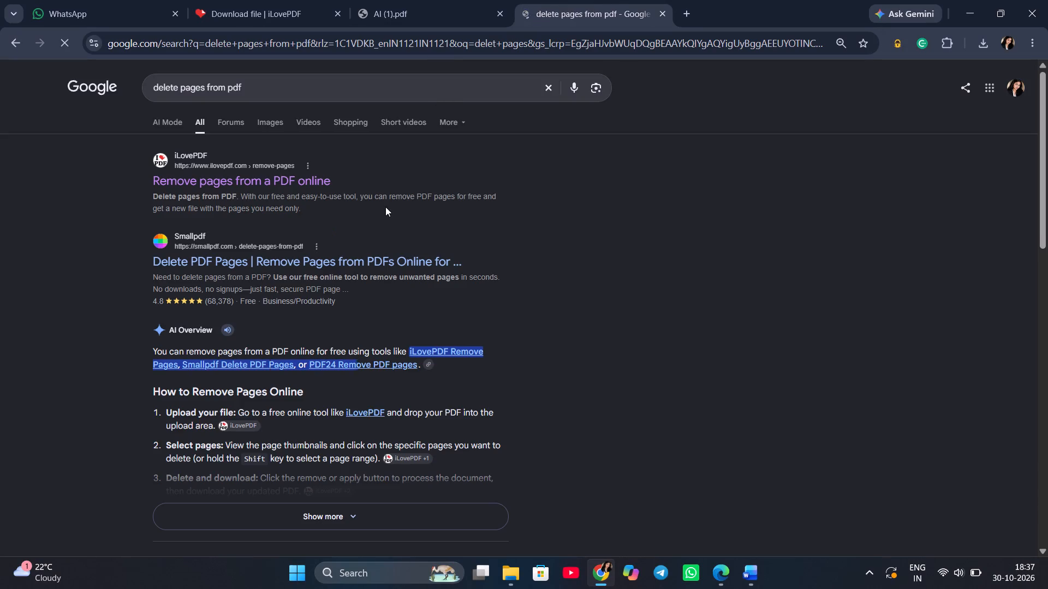
left_click(312, 185)
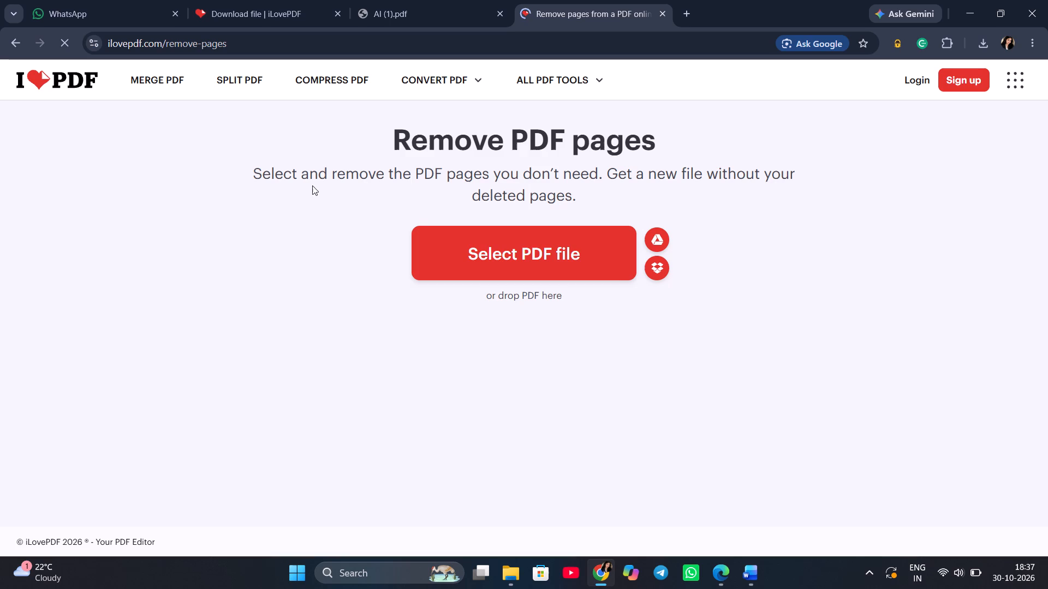
Select a PDF file from Downloads for the Remove PDF pages tool.
left_click(479, 274)
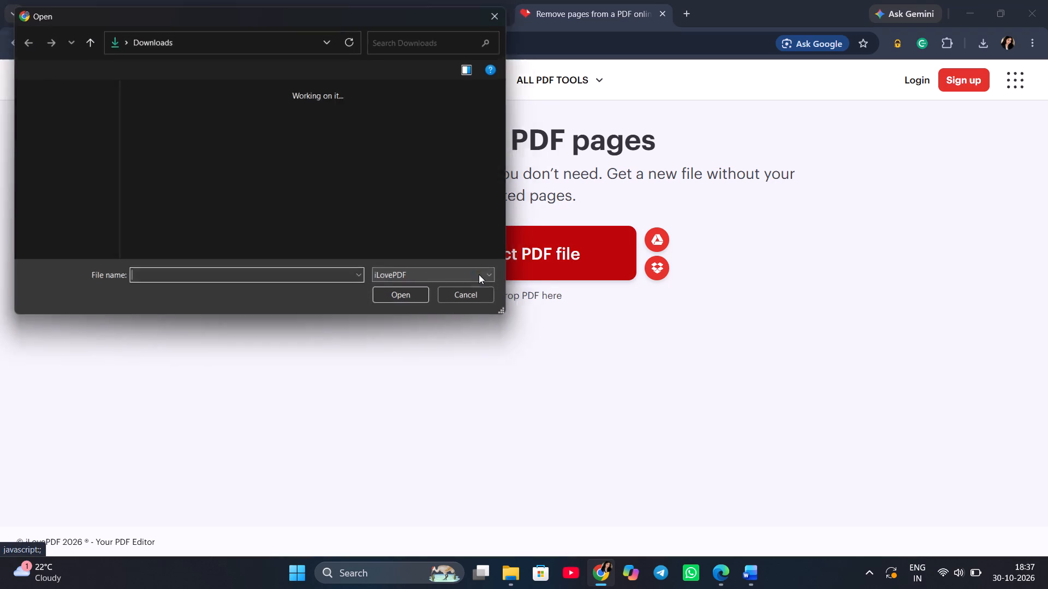
Remove page 1 from the AI (1) PDF in Downloads and download the resulting file.
left_click(164, 112)
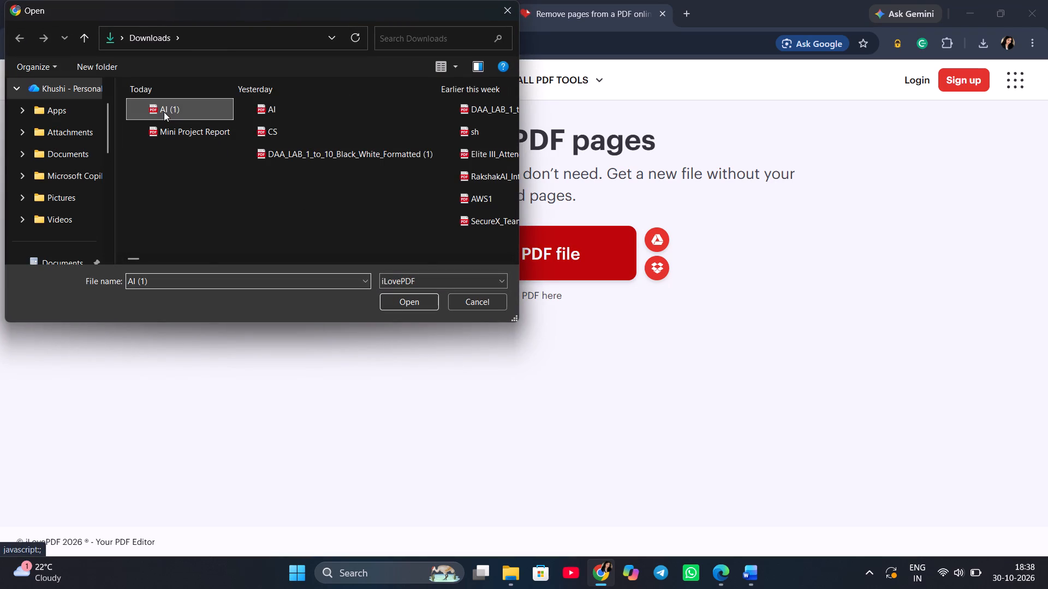
left_click(407, 298)
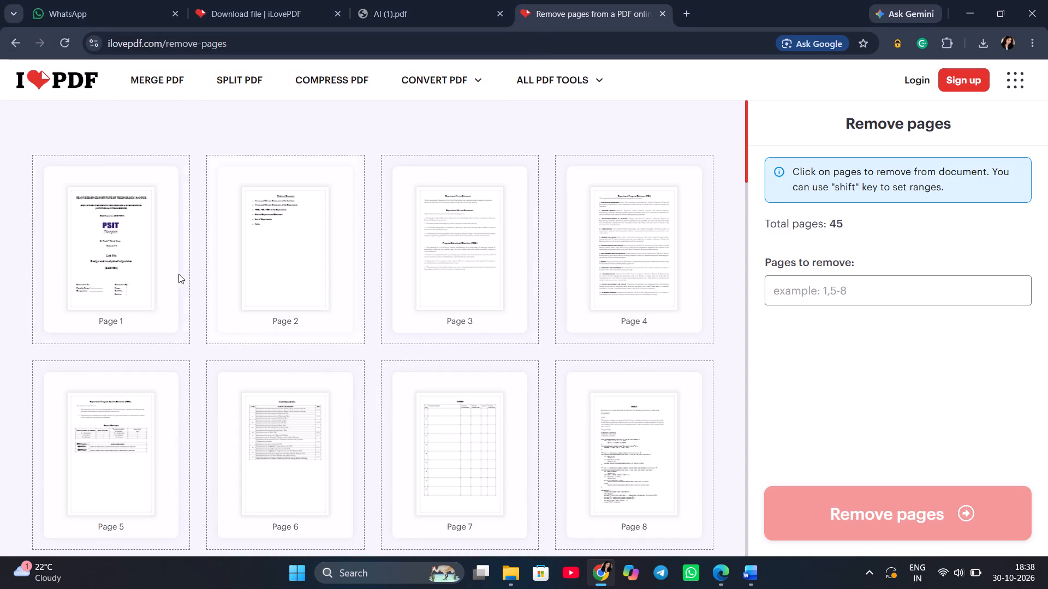
left_click(131, 217)
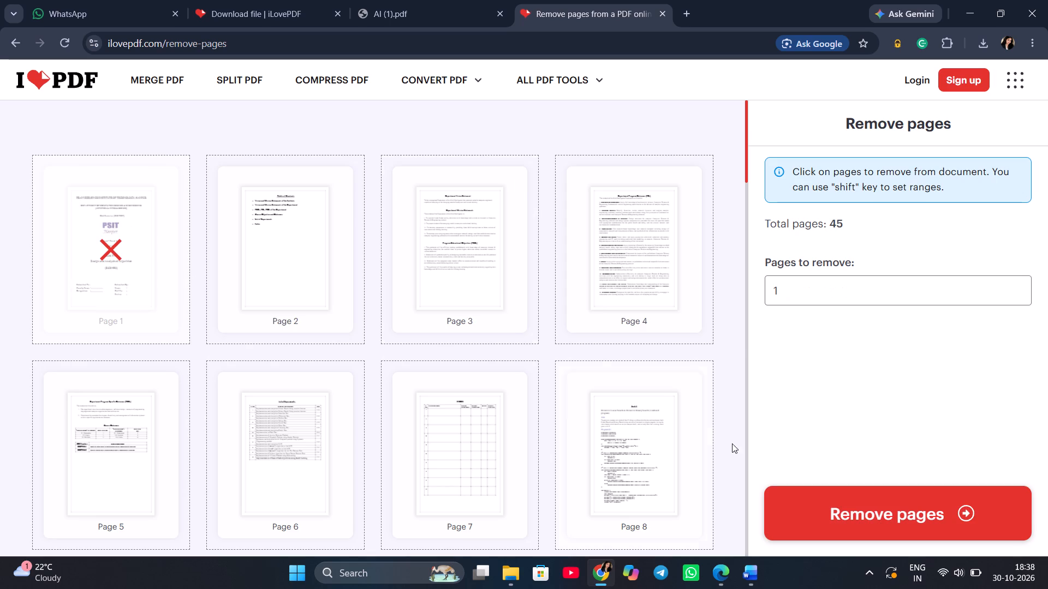
left_click(818, 495)
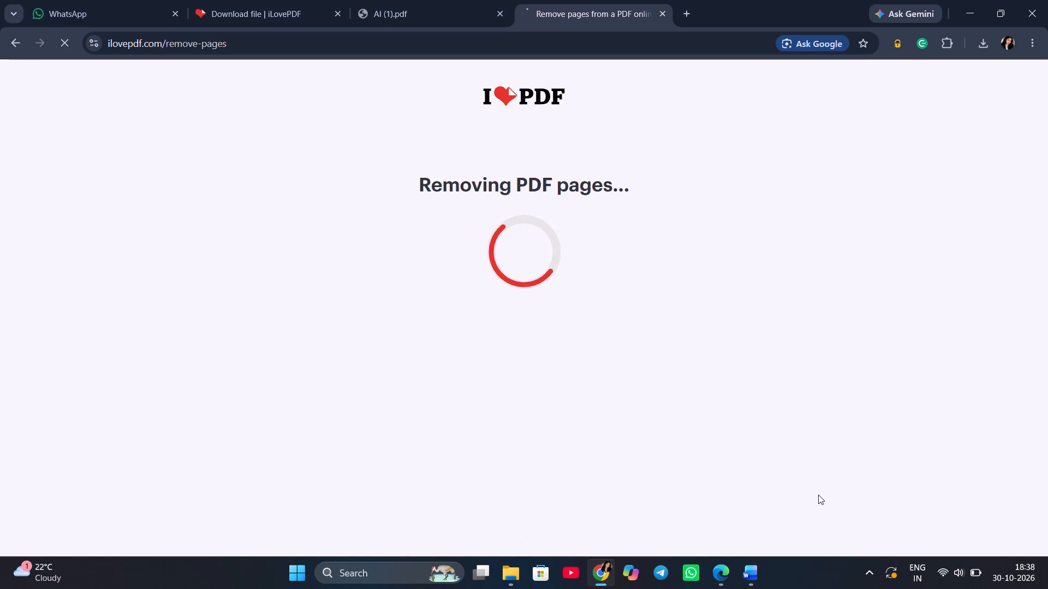
left_click(570, 203)
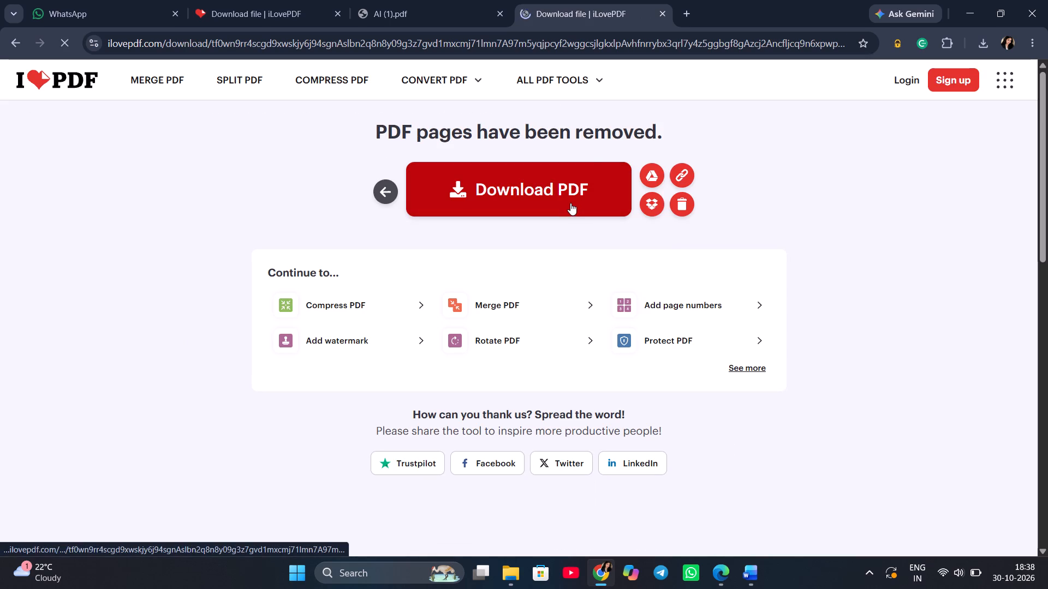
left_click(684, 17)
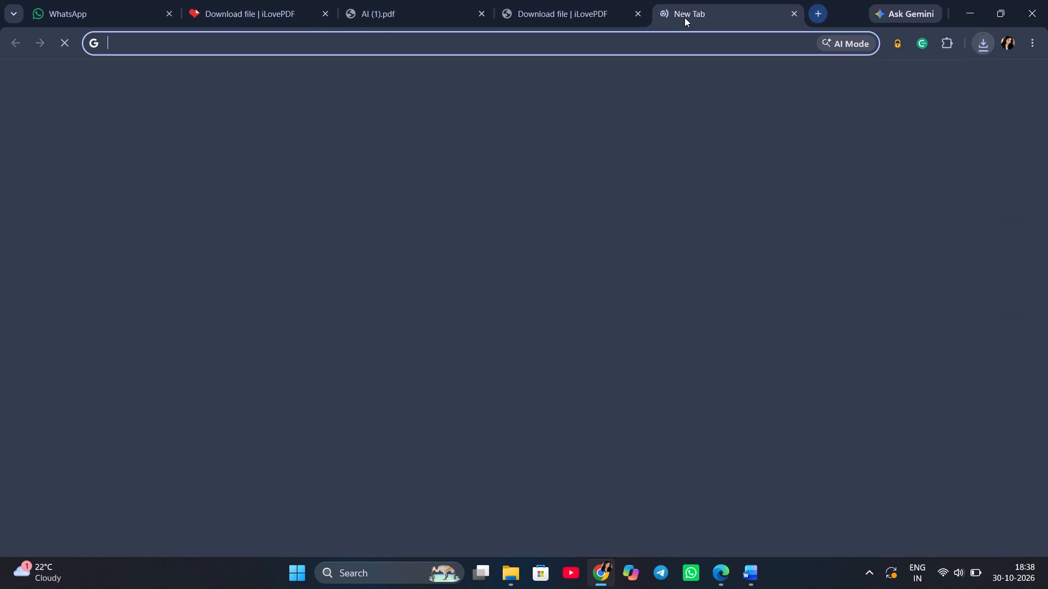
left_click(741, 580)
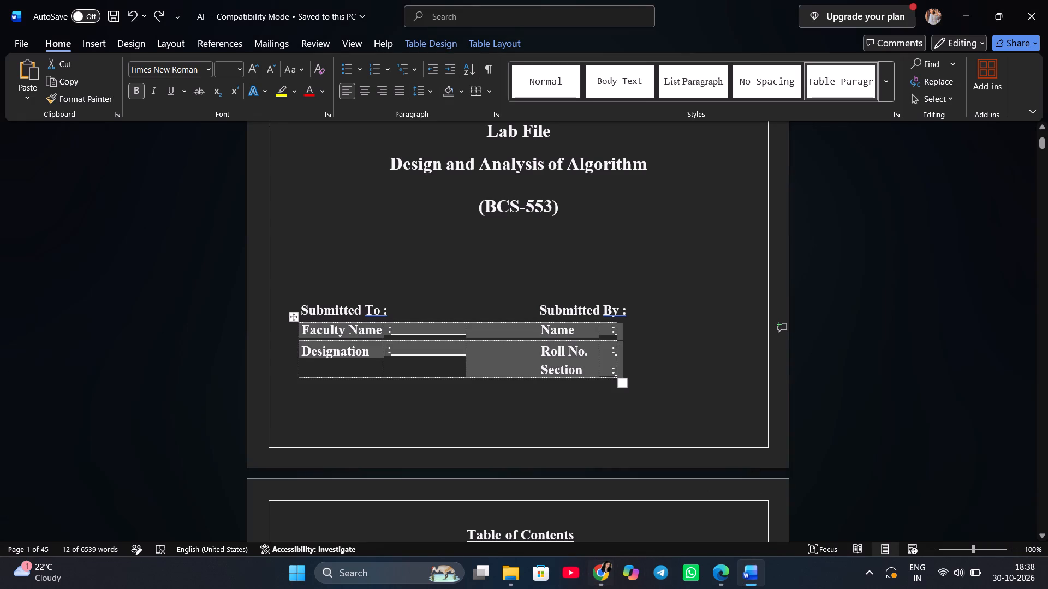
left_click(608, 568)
Return to the Remove PDF pages tool and load yesterday's AI PDF from Downloads.
left_click(555, 1)
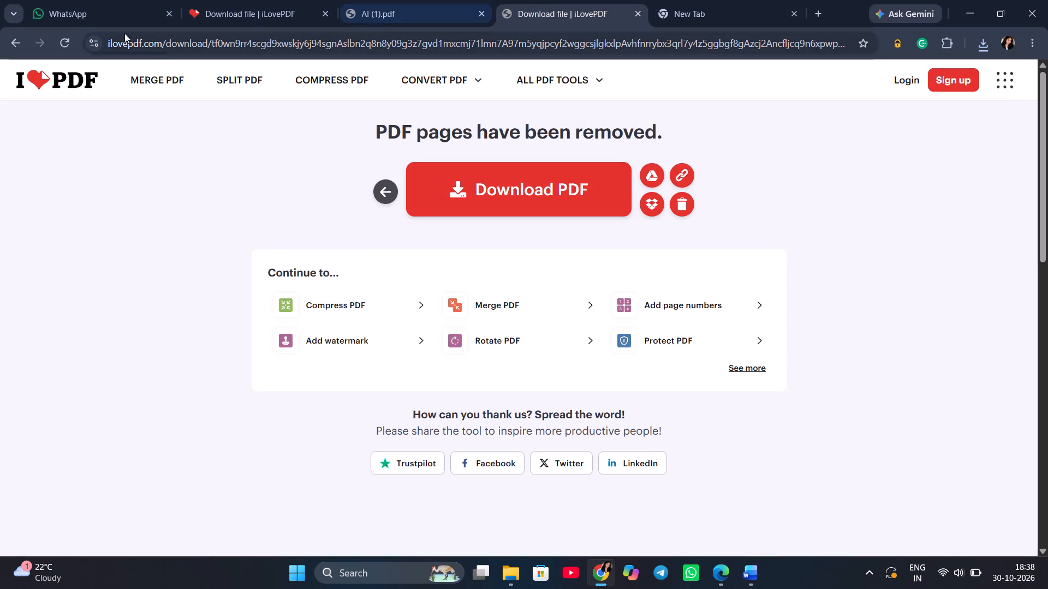
left_click(0, 34)
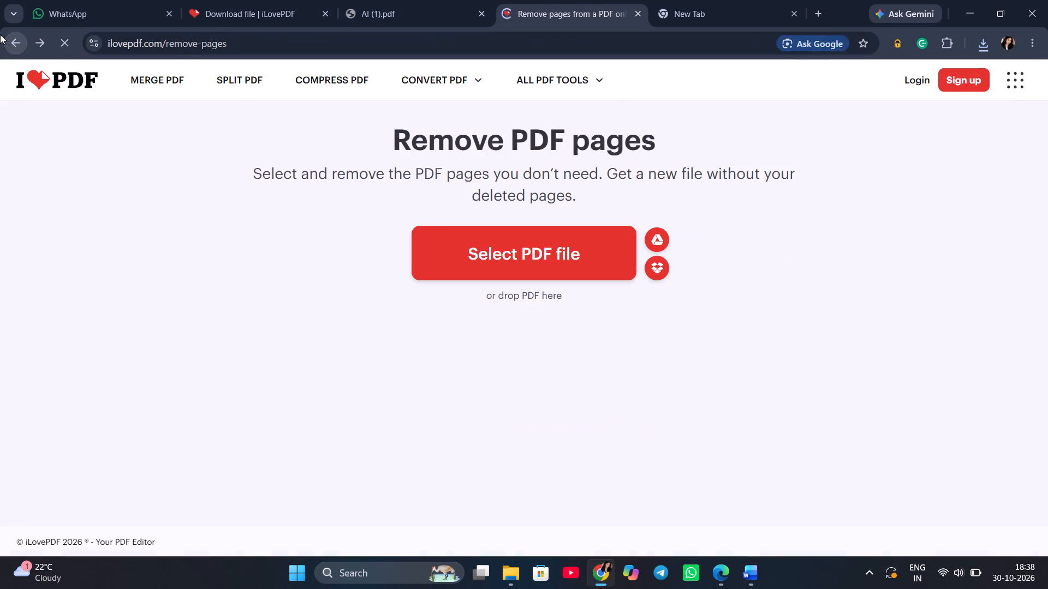
left_click(486, 250)
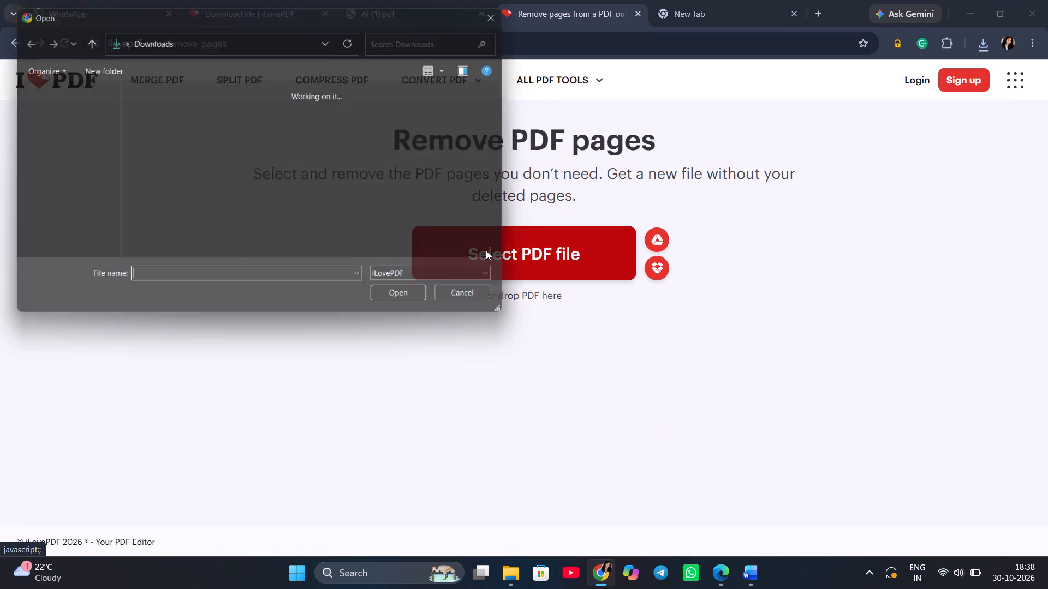
left_click(303, 116)
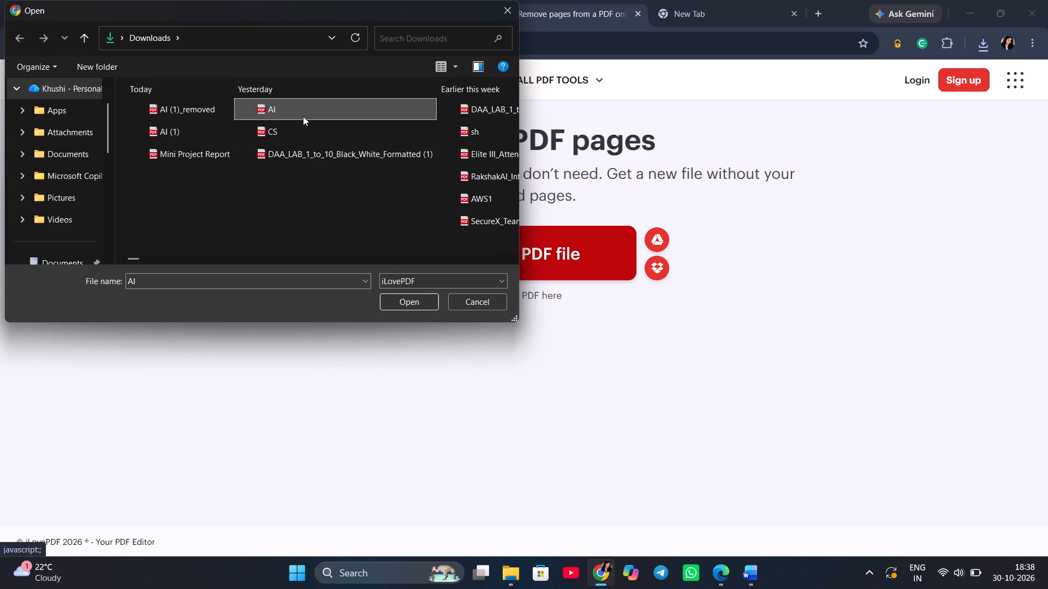
left_click(403, 302)
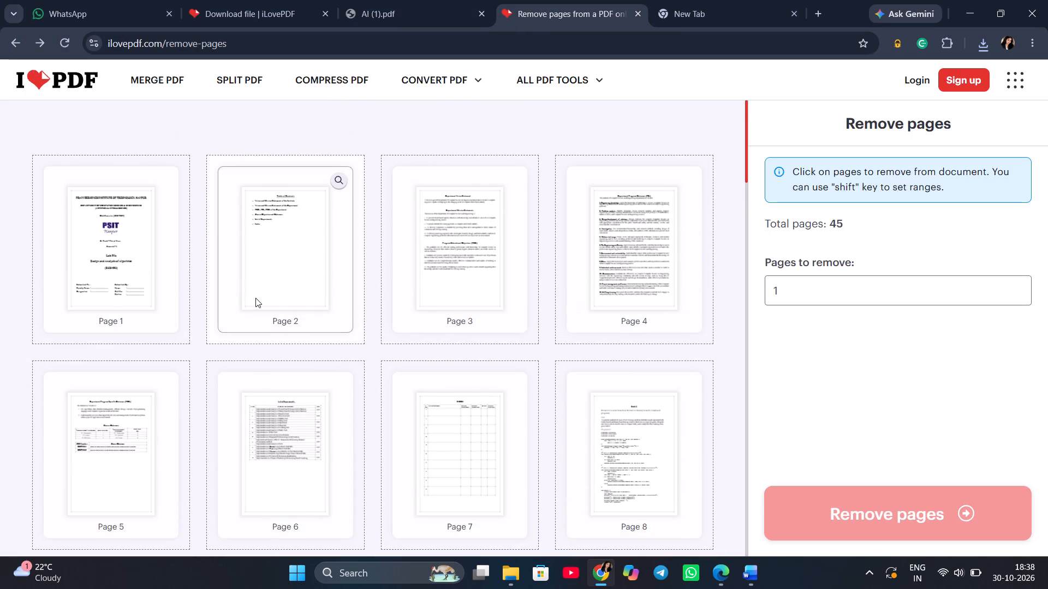
left_click(285, 250)
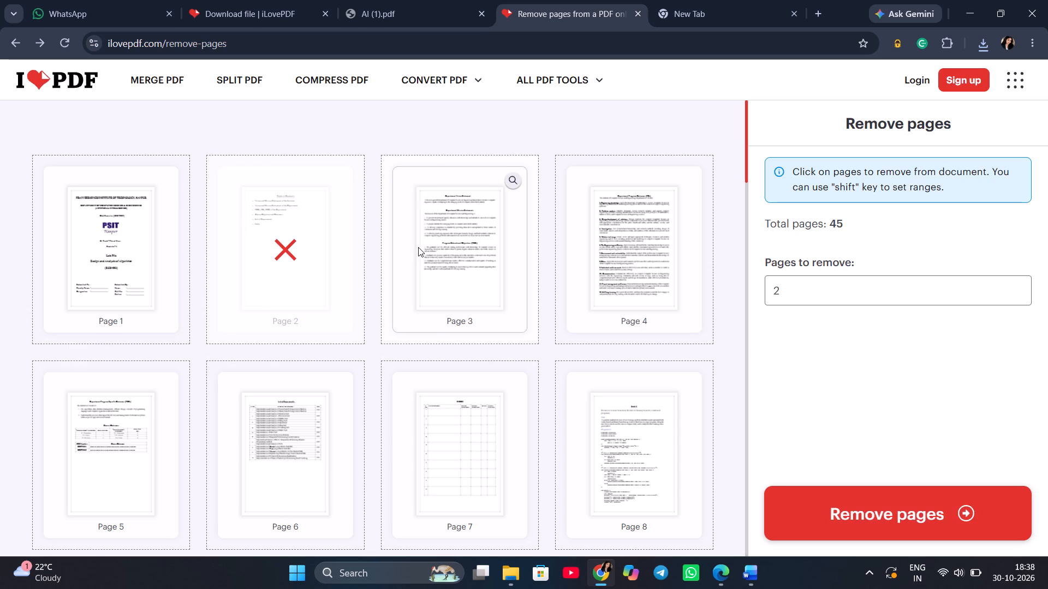
left_click(418, 247)
left_click(310, 249)
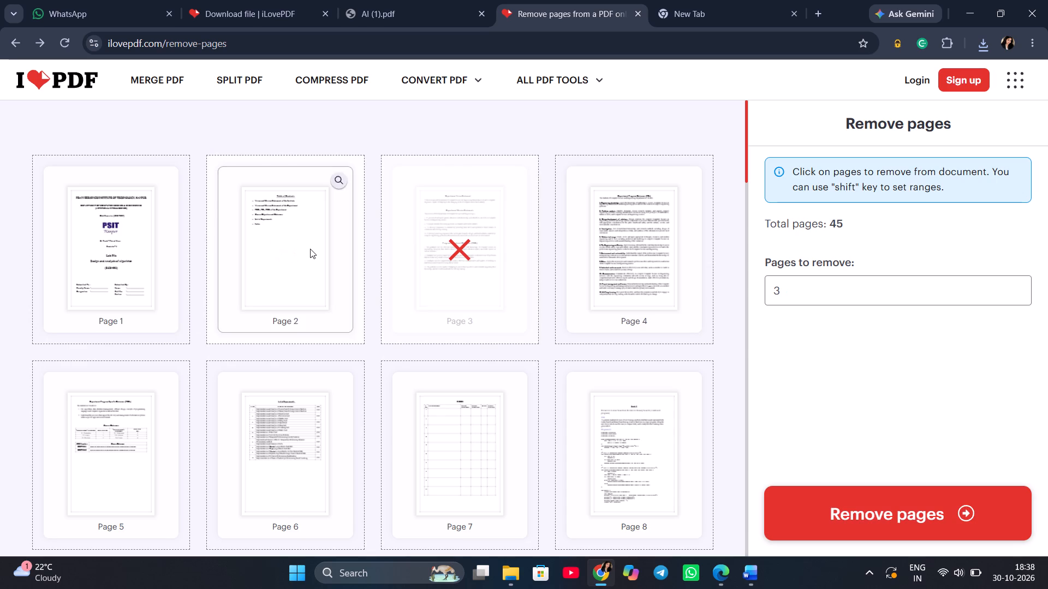
left_click(610, 252)
scroll(558, 393, "down", 1)
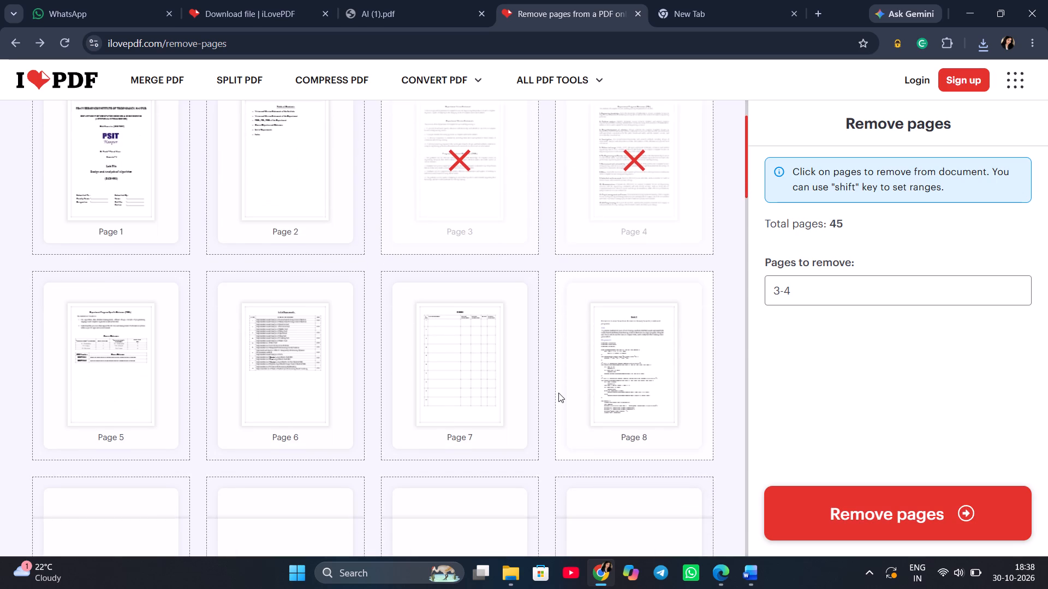
scroll(558, 393, "down", 1)
left_click(861, 507)
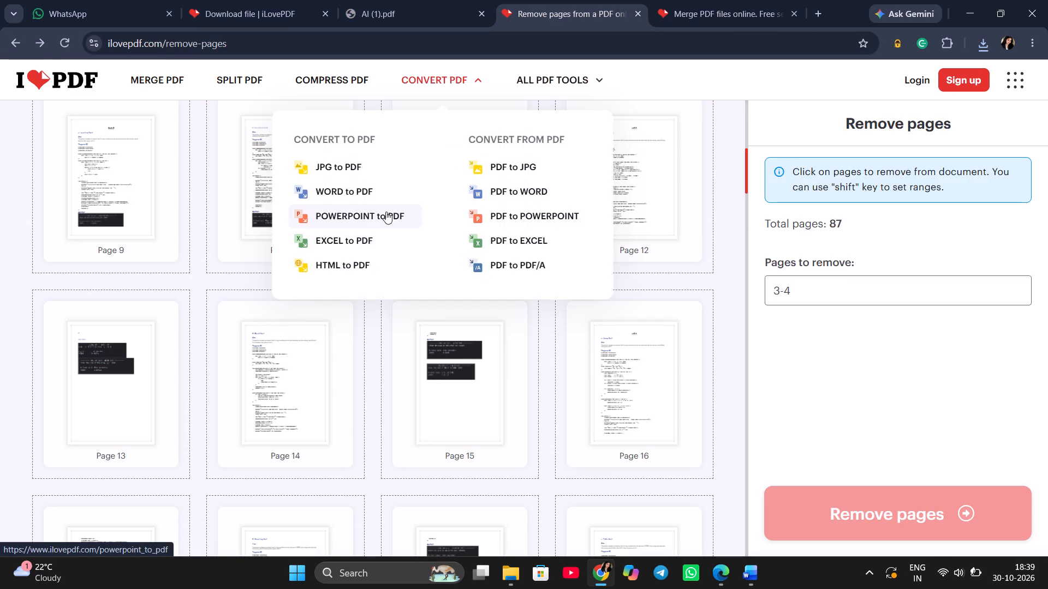
scroll(177, 286, "up", 4)
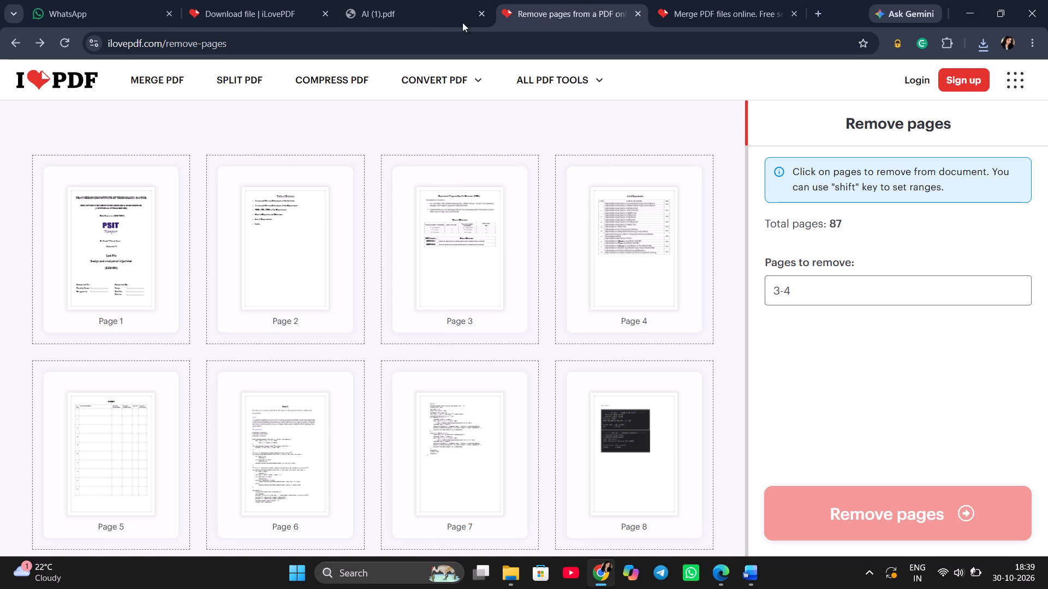
left_click(416, 16)
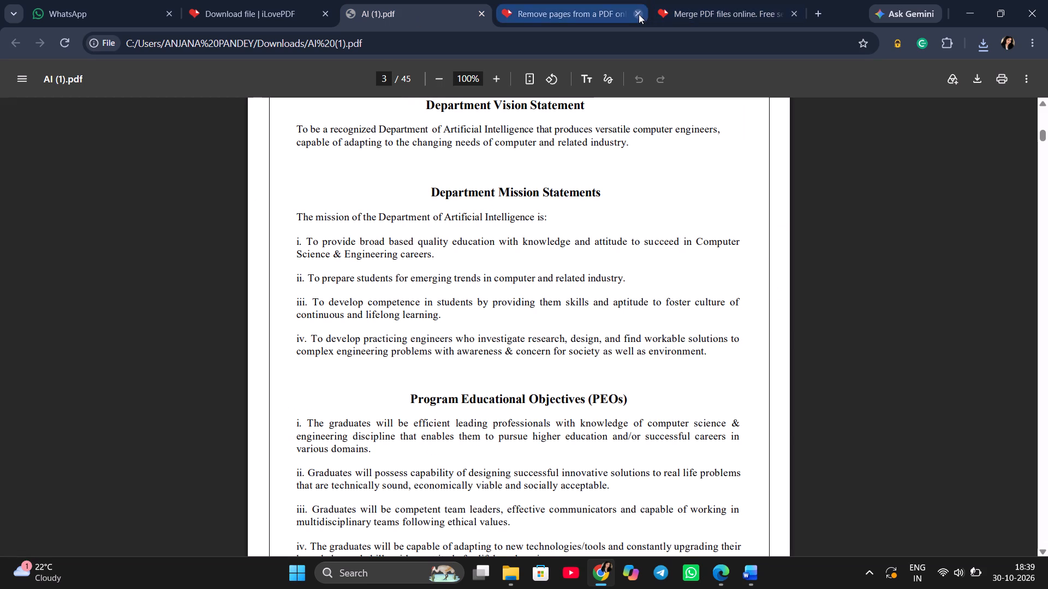
left_click(516, 564)
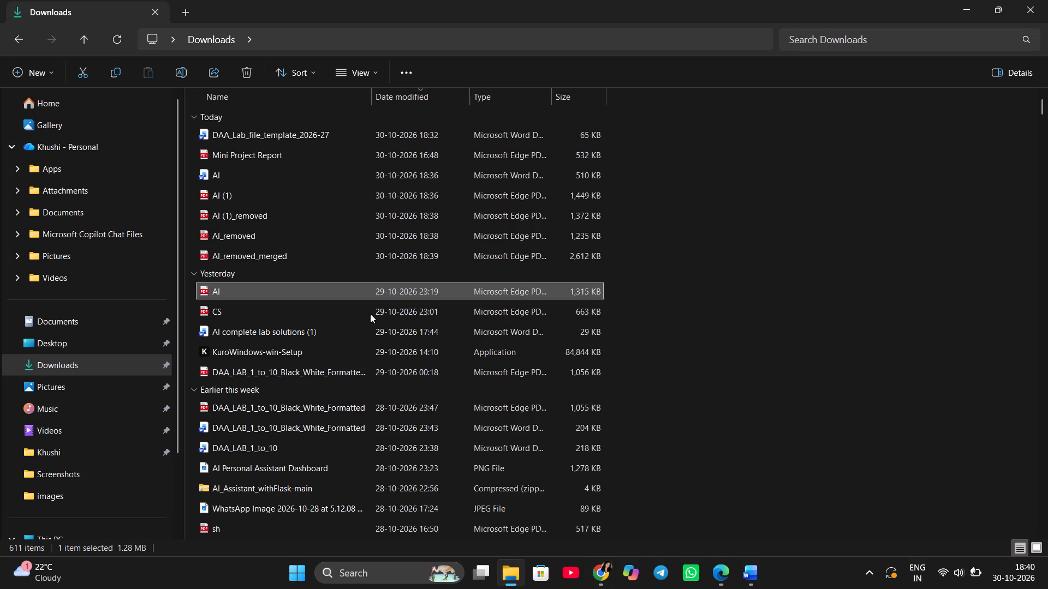
double_click(248, 201)
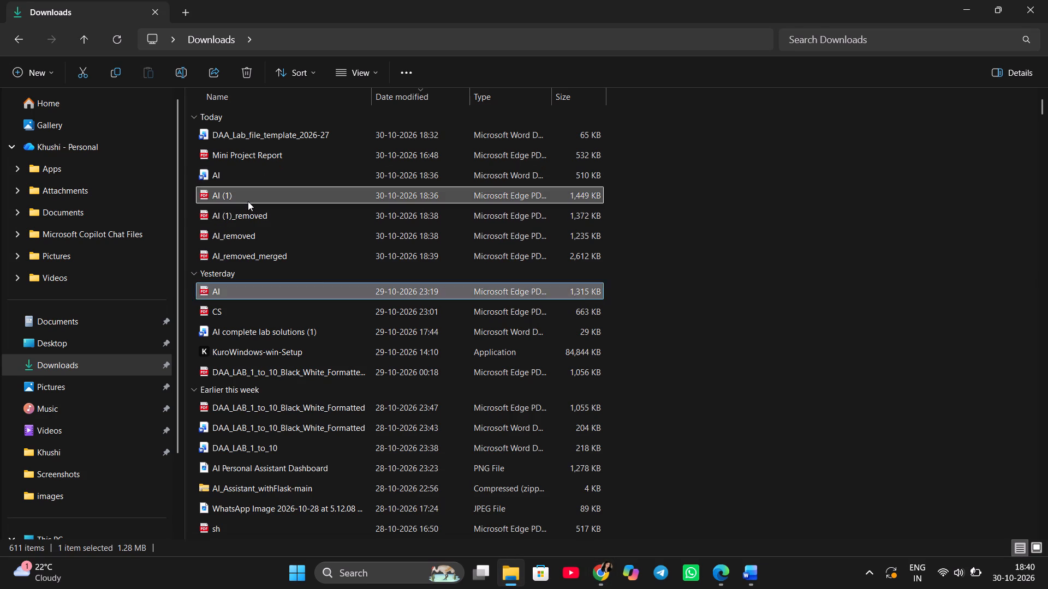
scroll(248, 201, "down", 3)
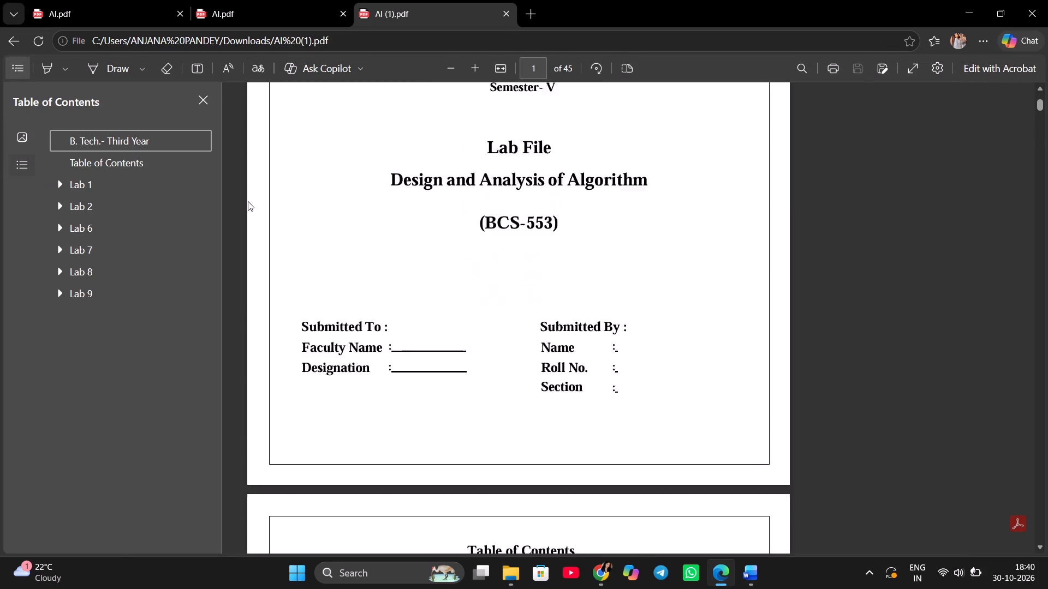
scroll(248, 201, "down", 13)
scroll(248, 201, "up", 4)
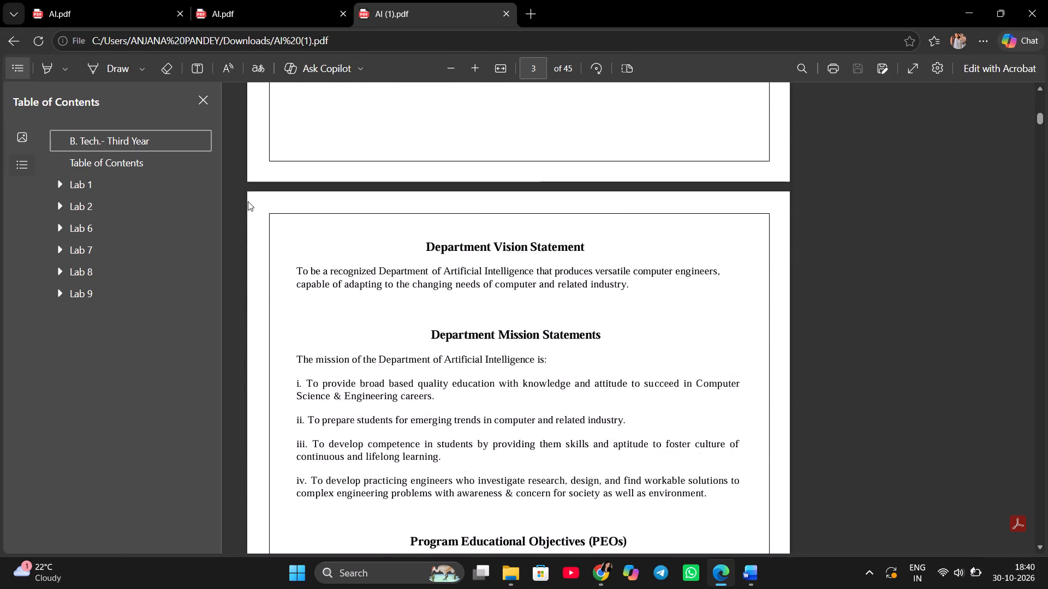
scroll(248, 201, "down", 8)
scroll(248, 201, "up", 8)
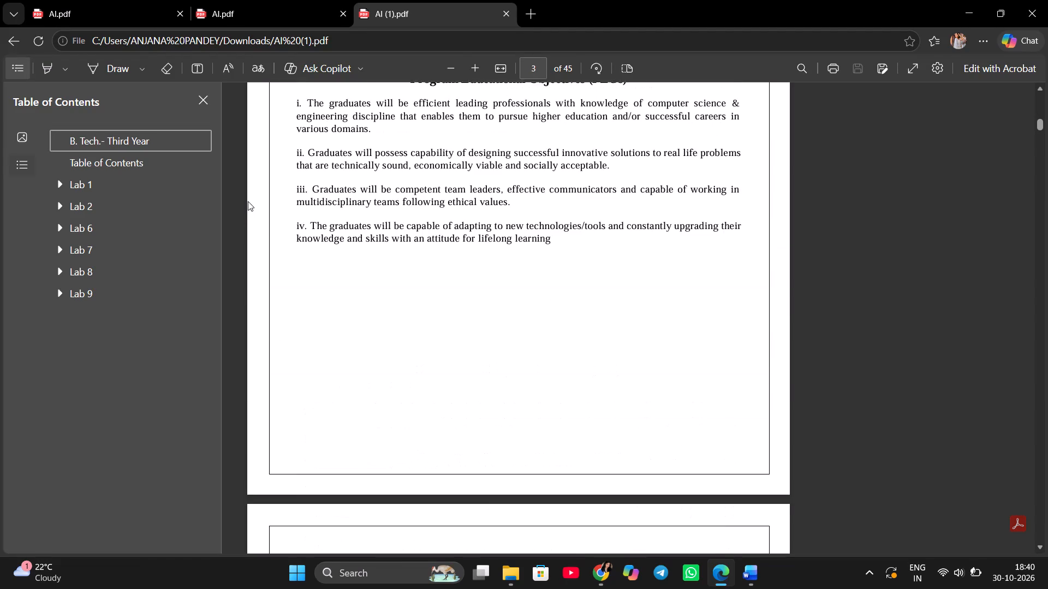
scroll(248, 201, "up", 5)
scroll(248, 201, "down", 1)
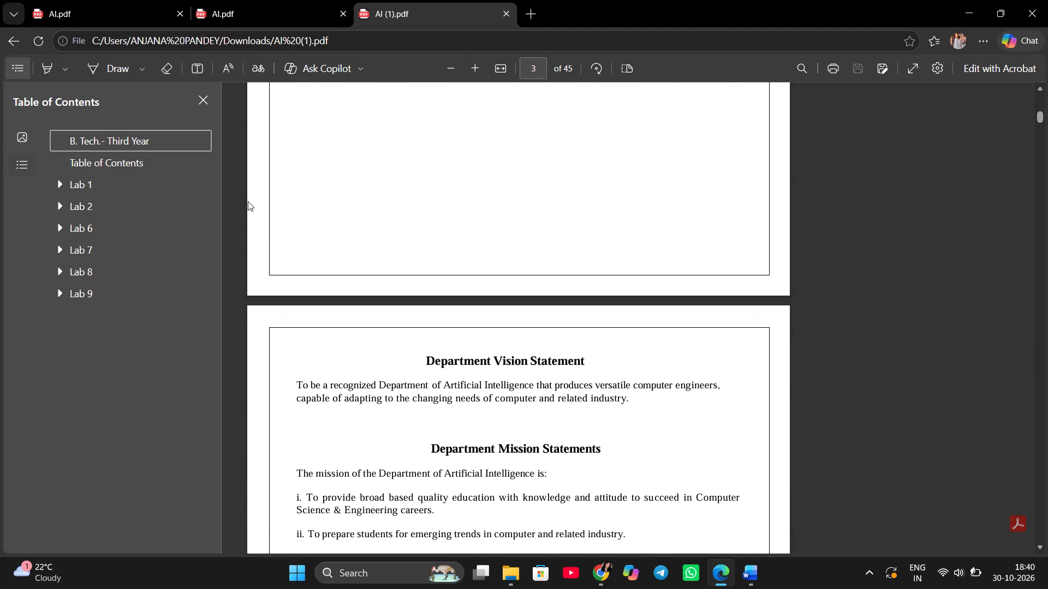
scroll(248, 201, "down", 1)
scroll(248, 201, "up", 14)
scroll(248, 201, "down", 6)
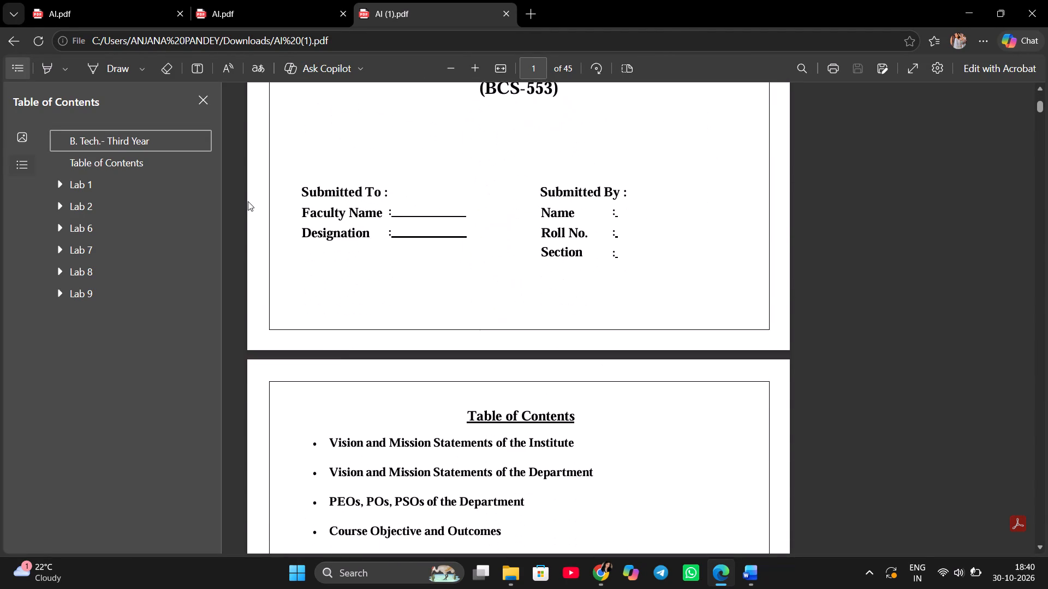
scroll(248, 201, "up", 5)
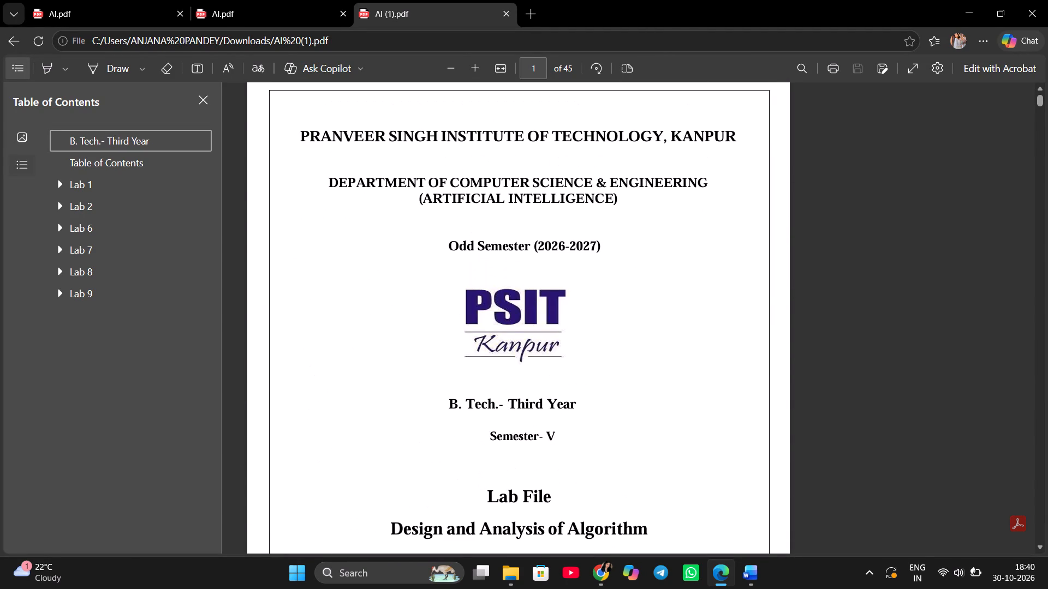
In the Remove pages tool, mark pages 2 to 8 of the merged PDF for removal.
left_click(605, 564)
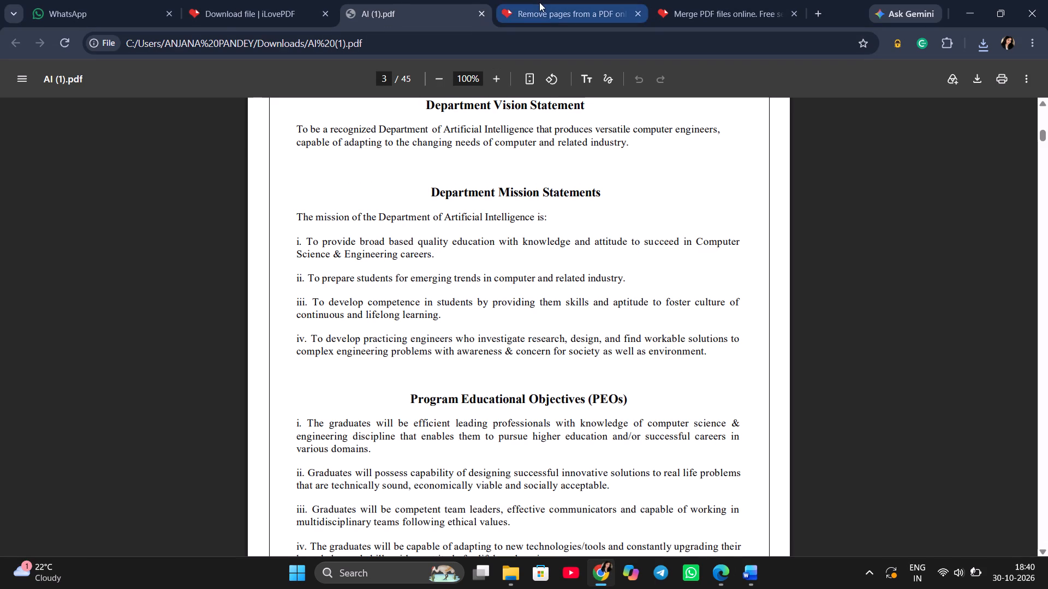
left_click(539, 2)
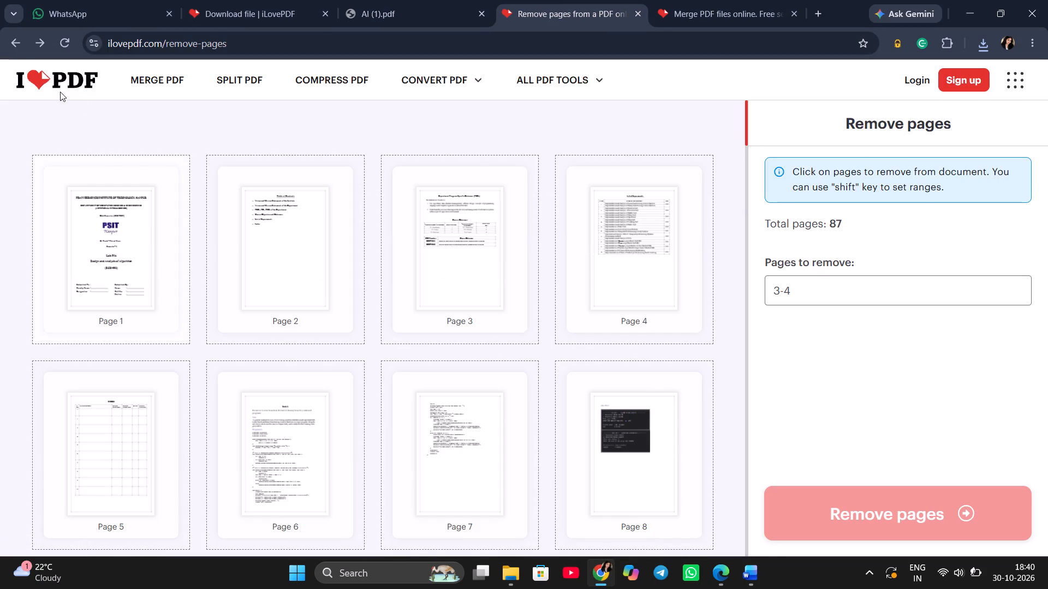
triple_click(273, 251)
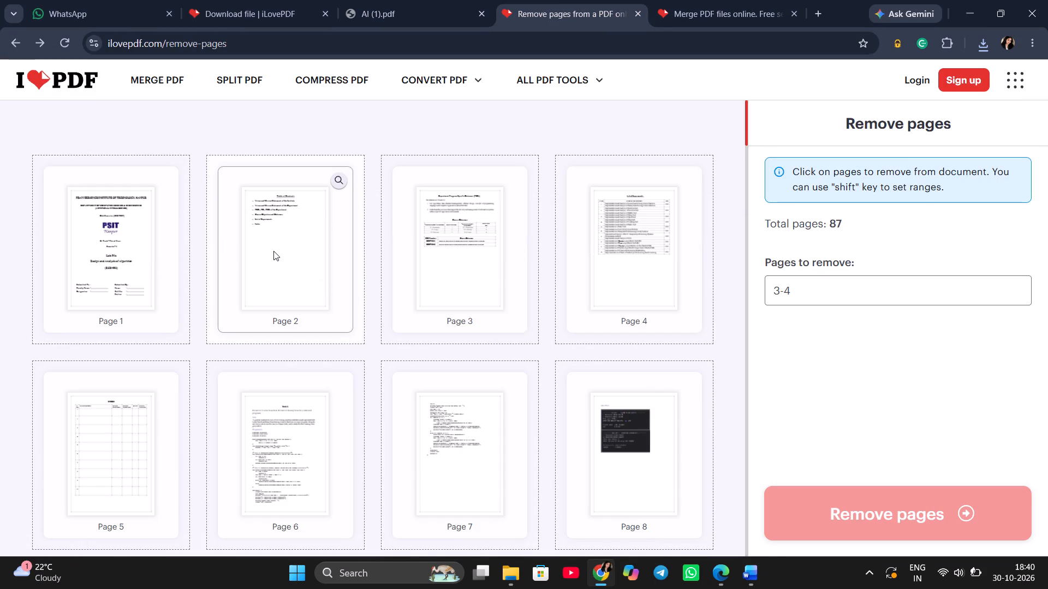
double_click(273, 251)
left_click(420, 259)
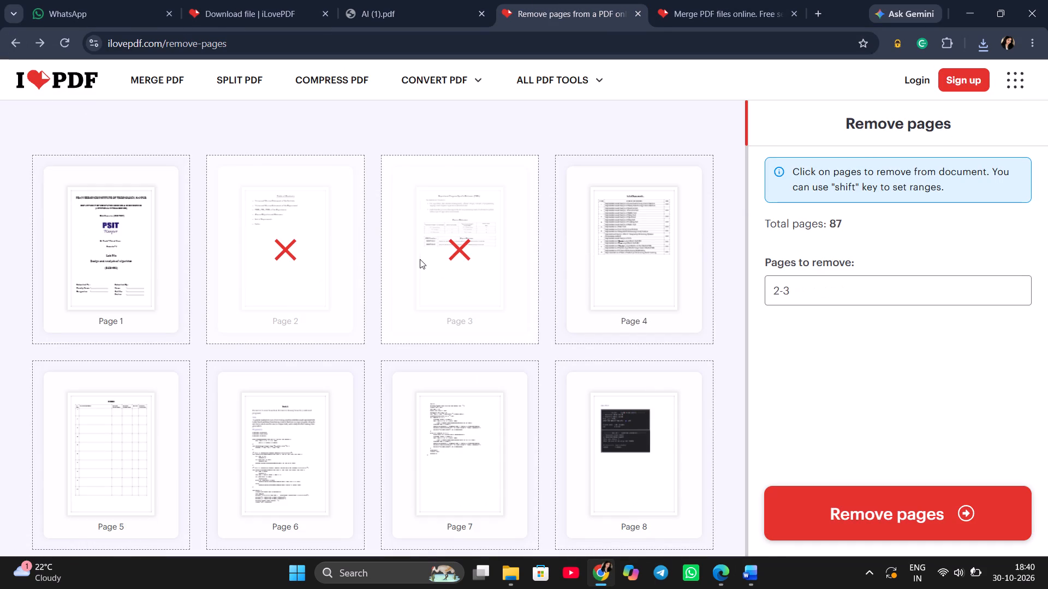
left_click(617, 260)
left_click(130, 473)
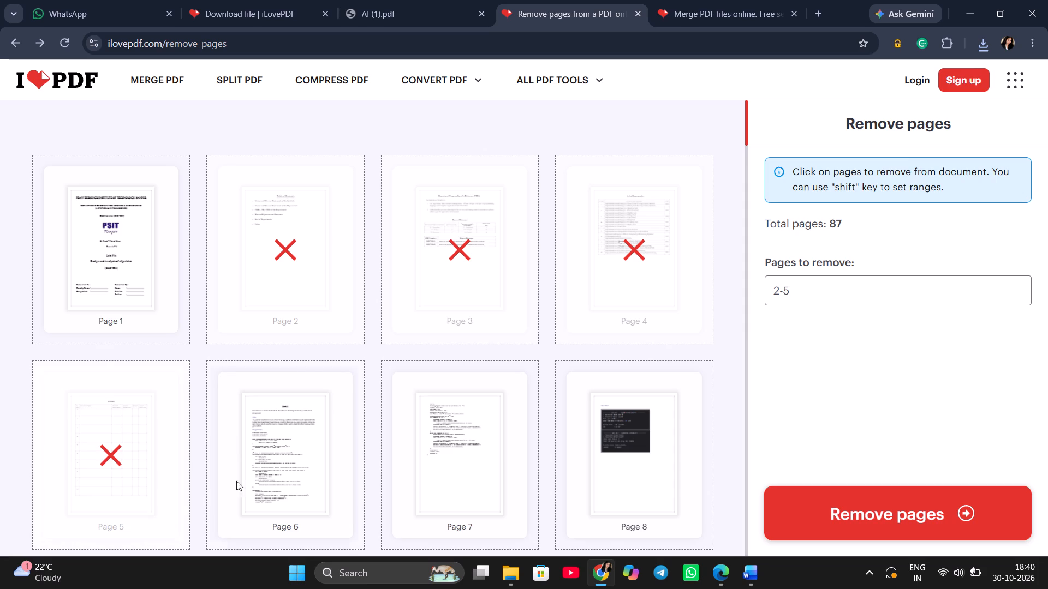
left_click(270, 486)
left_click(454, 477)
left_click(647, 448)
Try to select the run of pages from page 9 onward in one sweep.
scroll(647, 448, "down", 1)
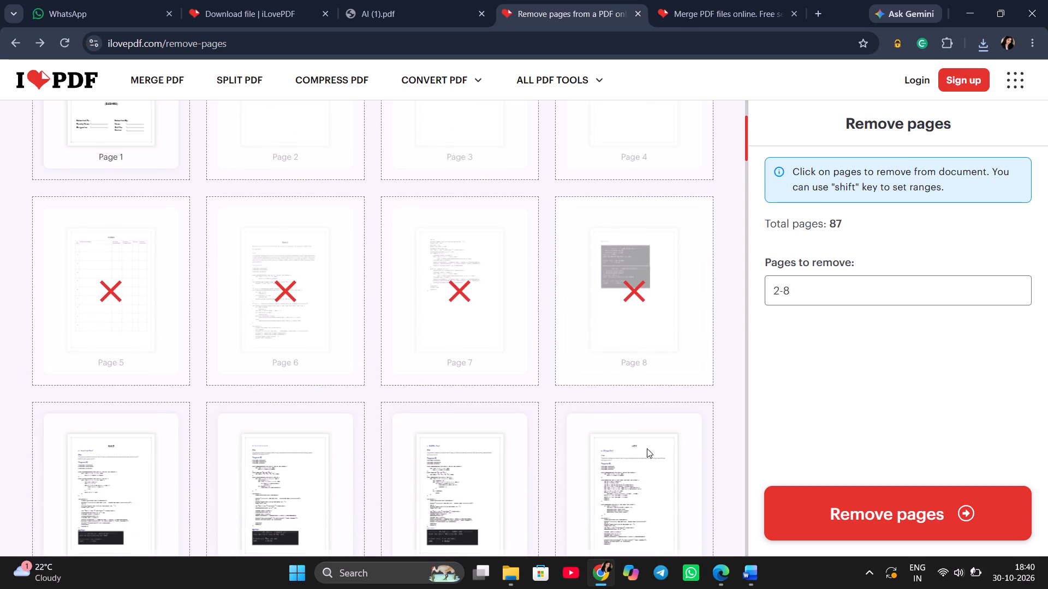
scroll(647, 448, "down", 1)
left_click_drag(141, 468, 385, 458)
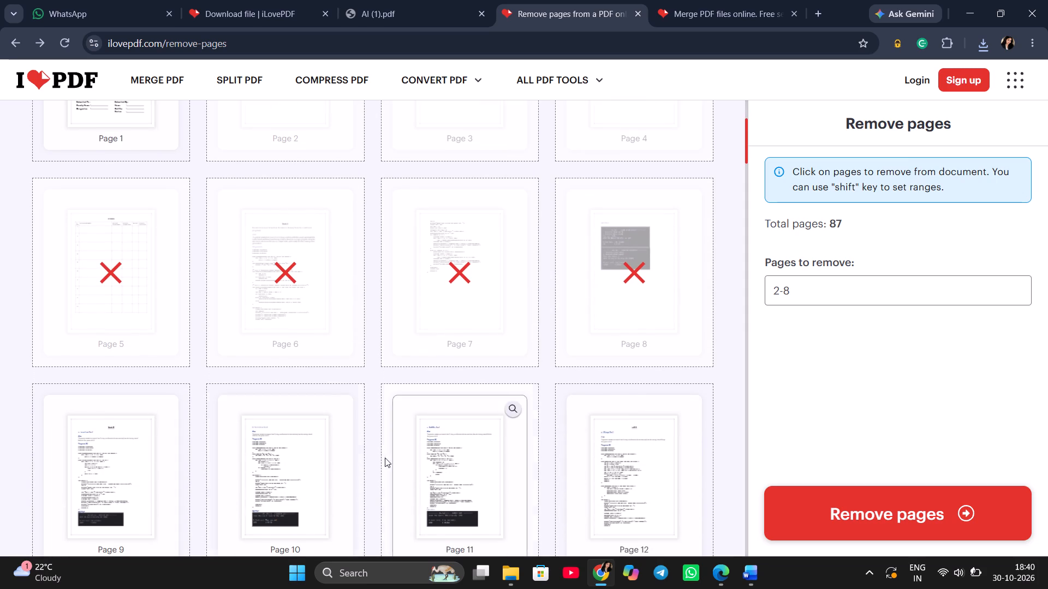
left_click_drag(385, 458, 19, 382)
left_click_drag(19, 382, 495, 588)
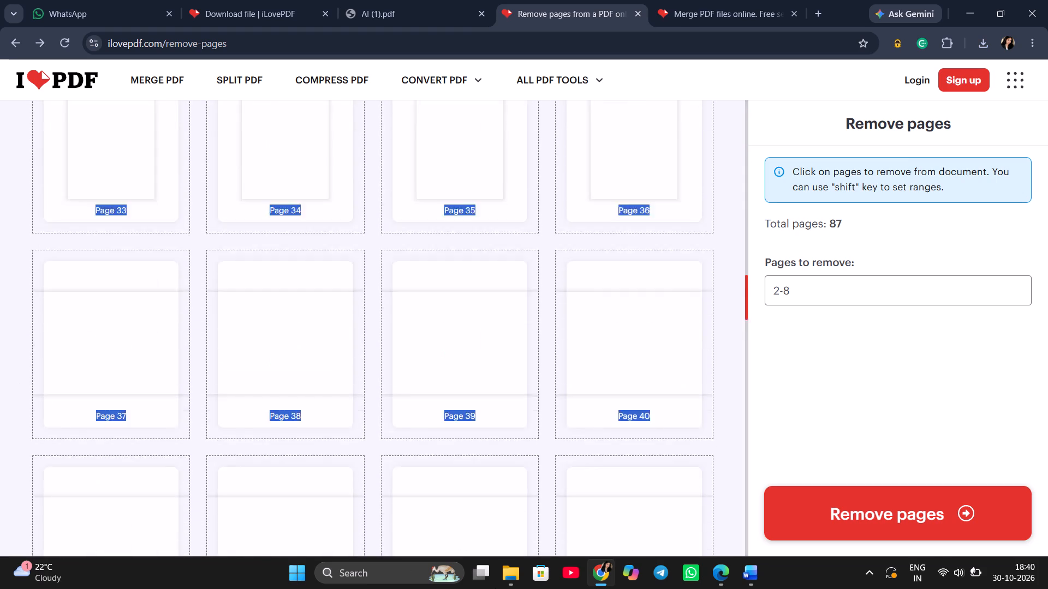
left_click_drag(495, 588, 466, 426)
Mark pages 43 and 44 of the merged PDF for removal as well.
left_click(466, 426)
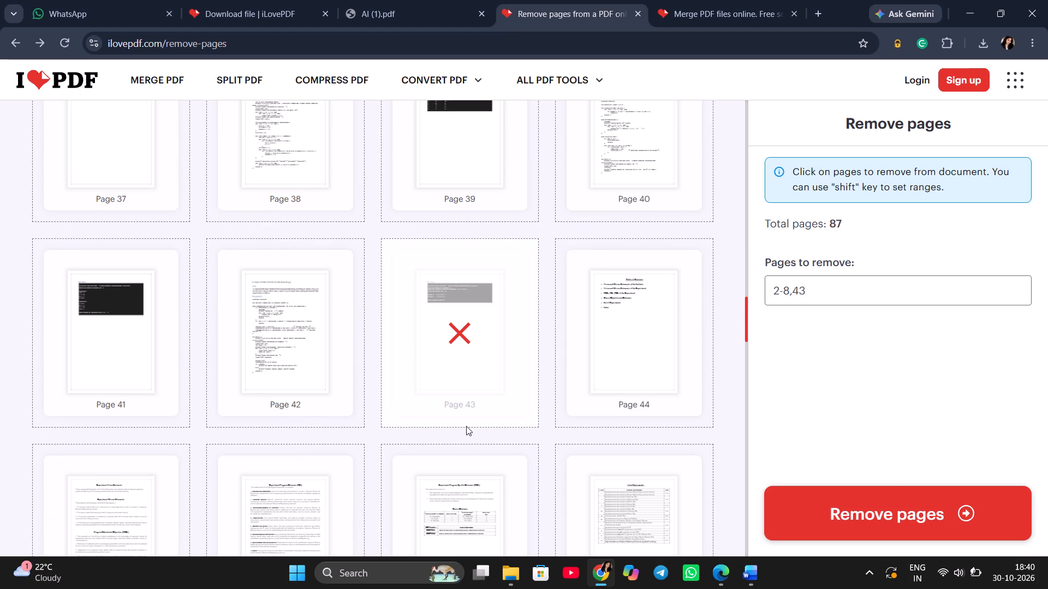
key("Delete")
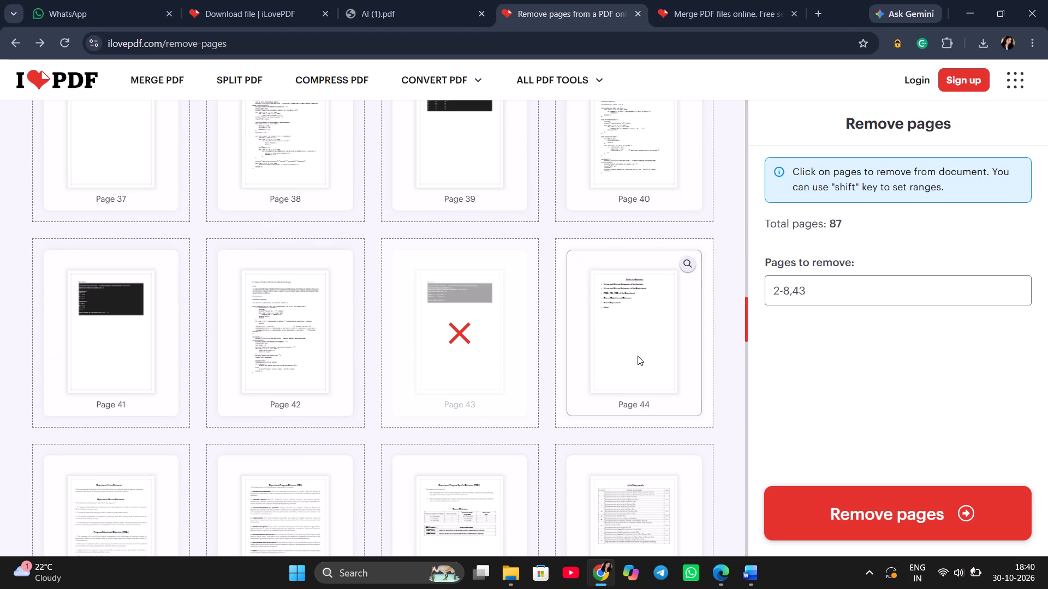
left_click(638, 356)
Append the range 2-45 to the end of the pages-to-remove list.
scroll(553, 389, "down", 20)
scroll(553, 389, "down", 4)
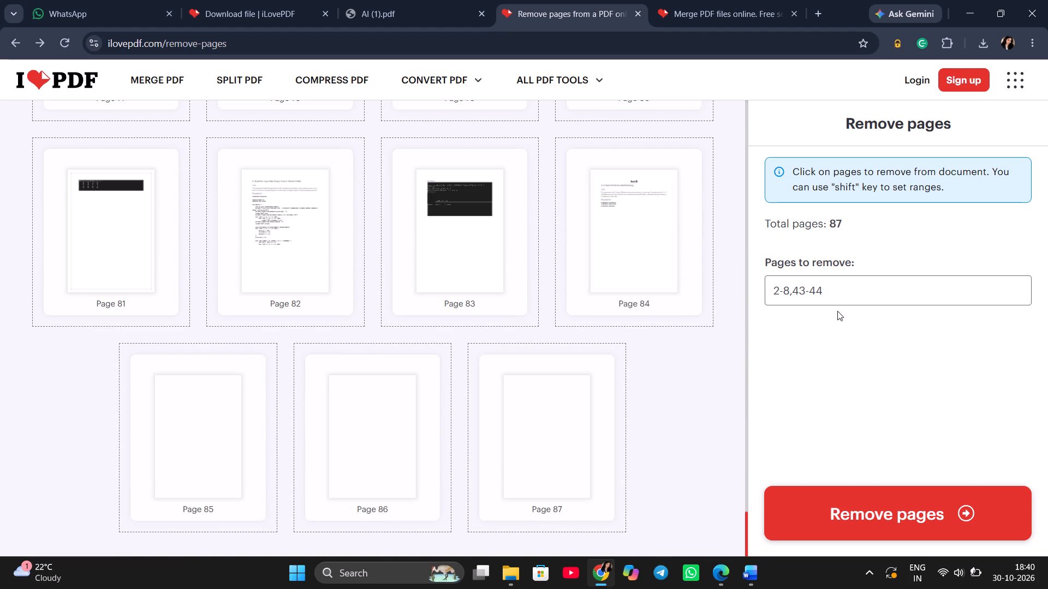
left_click(834, 293)
type(",")
key("space")
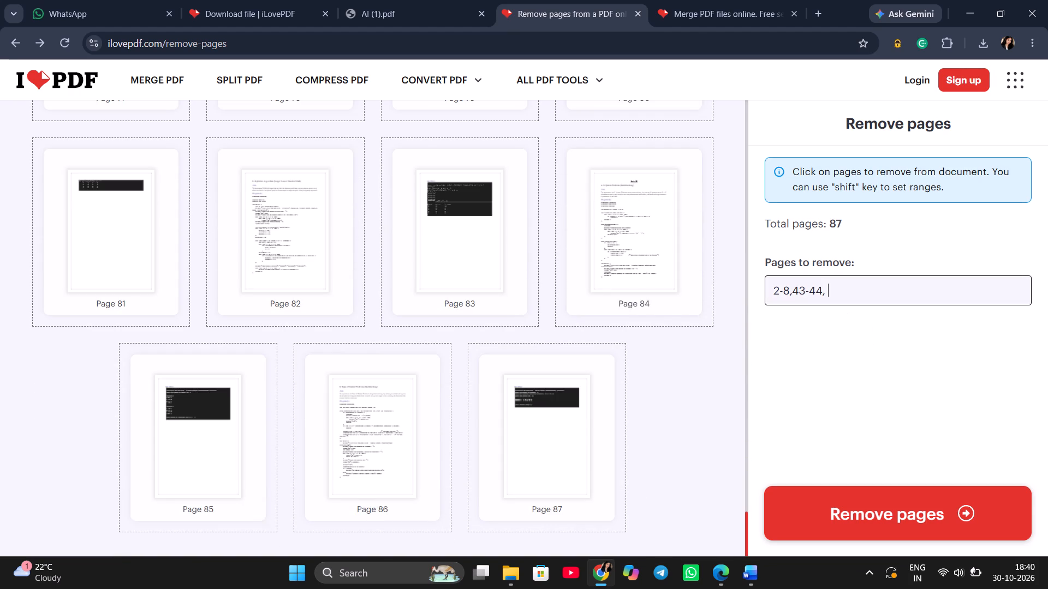
key("BackSpace")
key("2")
type("-45")
key("Return")
Review the marked pages and separate the last range with a comma so the list reads 2-8,43-44,2-45.
scroll(604, 338, "up", 9)
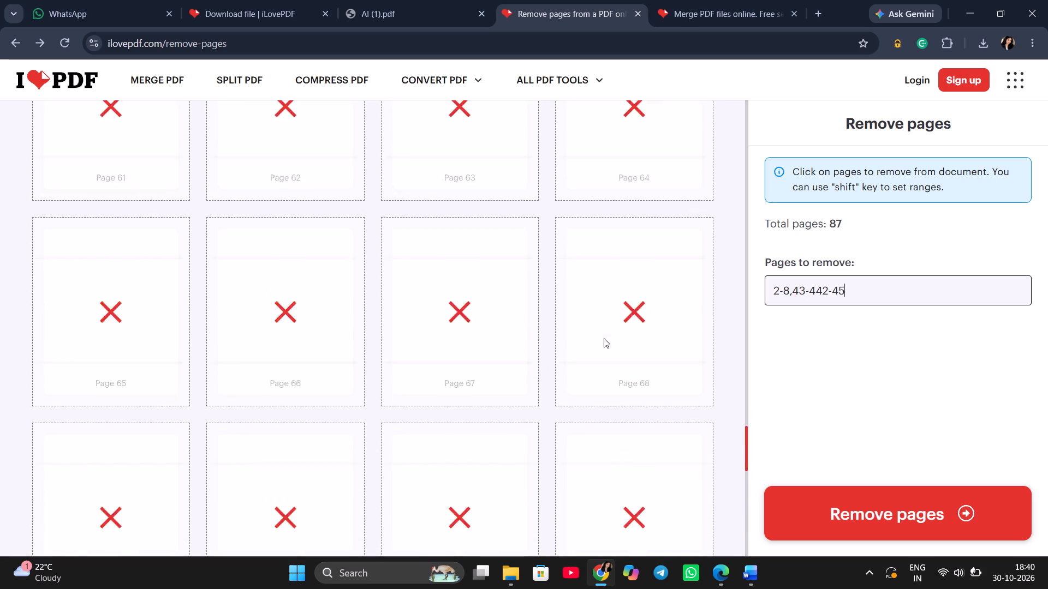
scroll(604, 338, "up", 20)
scroll(604, 338, "up", 12)
scroll(604, 338, "down", 5)
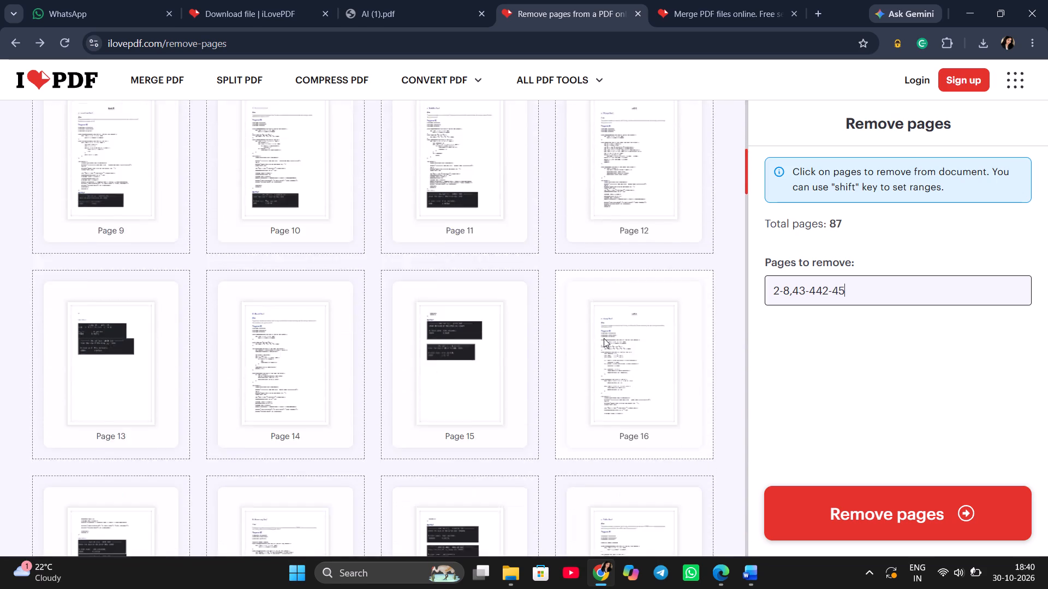
scroll(604, 338, "down", 1)
scroll(604, 338, "up", 3)
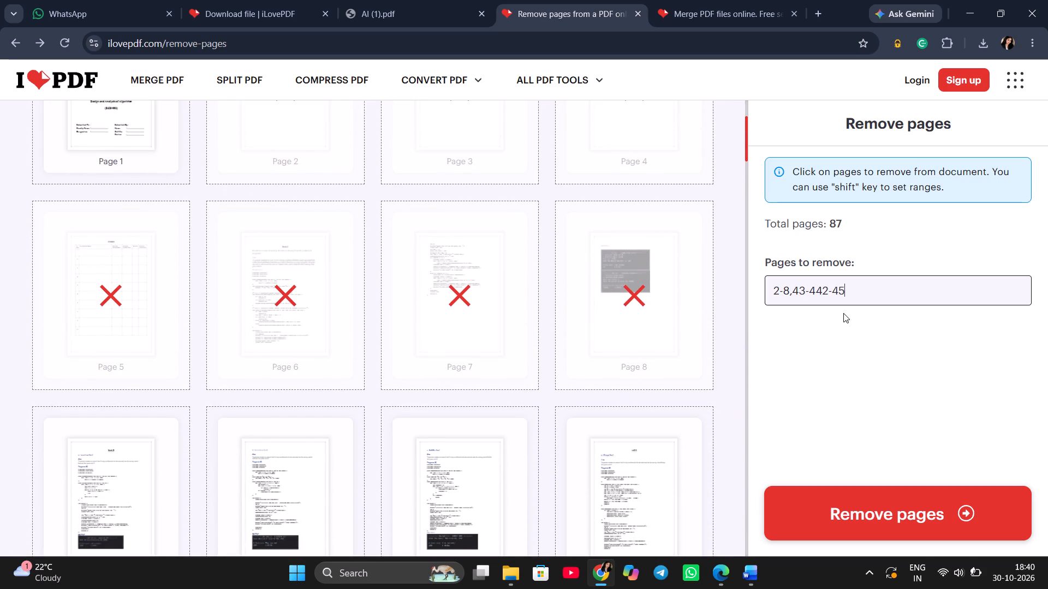
left_click(824, 292)
key("comma")
scroll(581, 315, "up", 4)
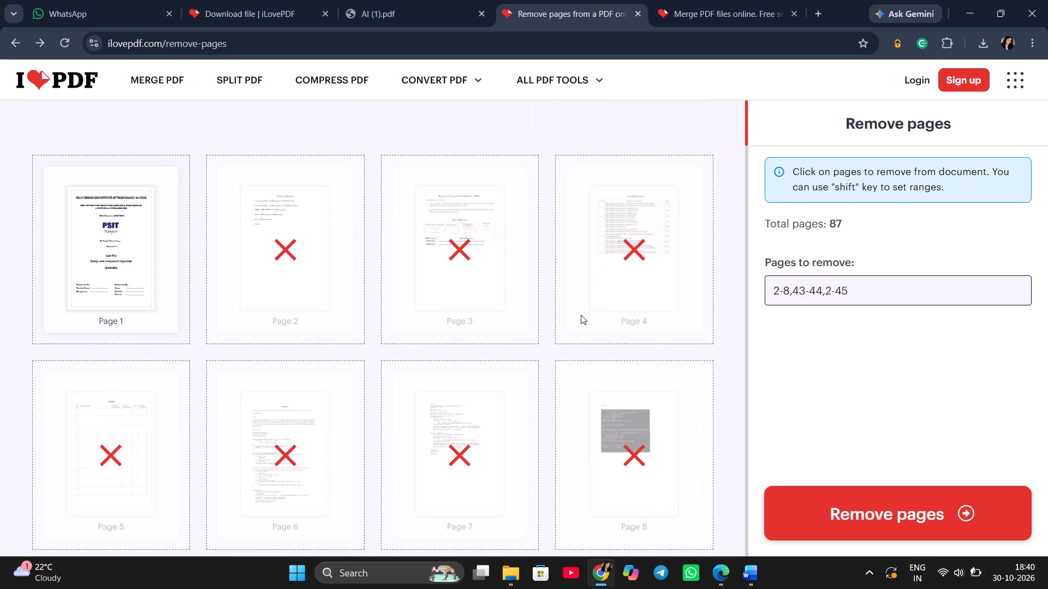
scroll(581, 315, "down", 20)
scroll(581, 315, "down", 14)
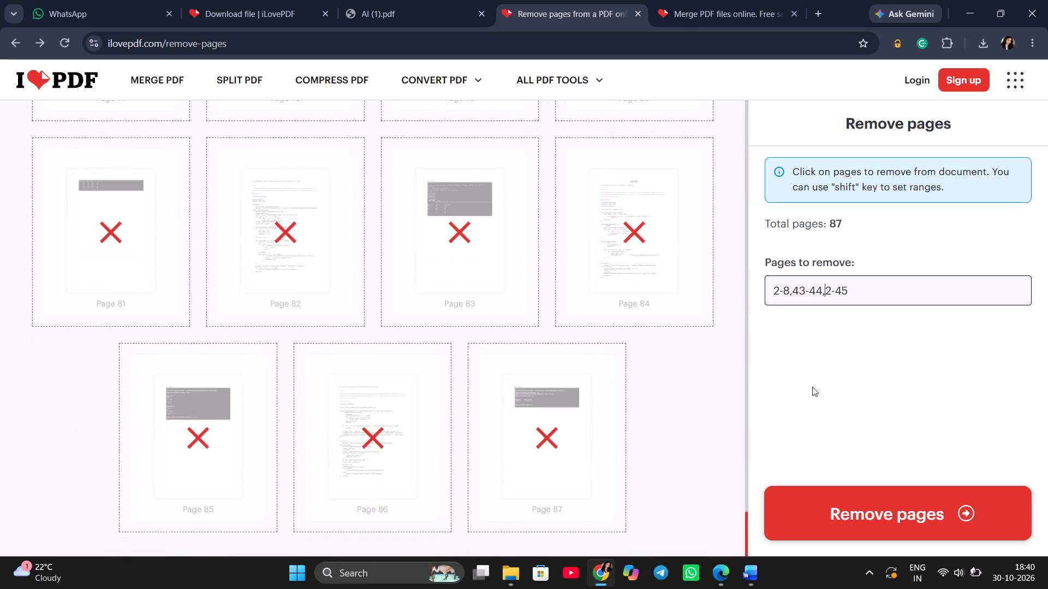
left_click(872, 504)
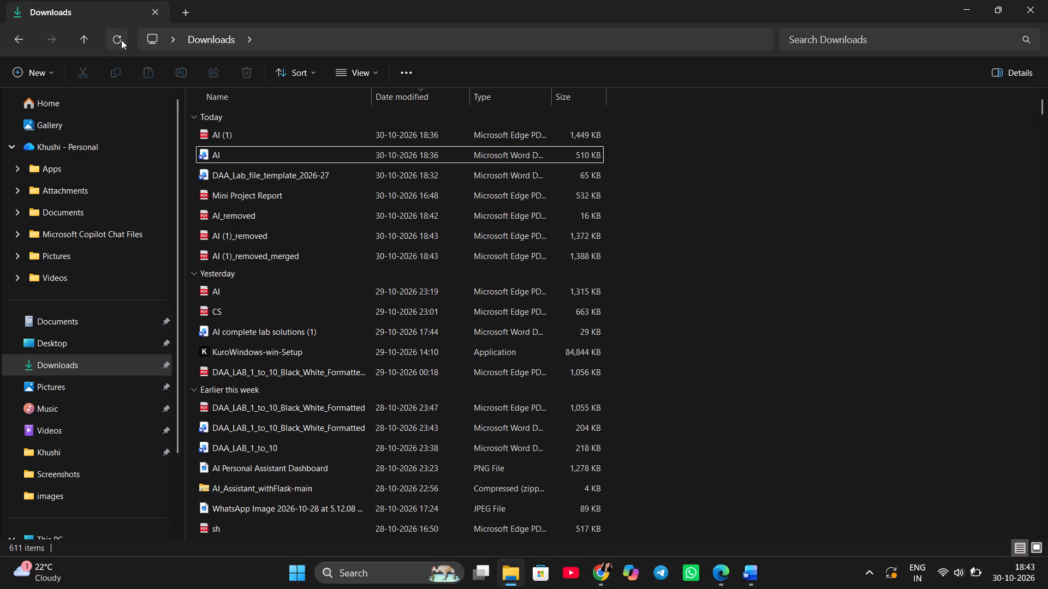
double_click(121, 40)
triple_click(218, 132)
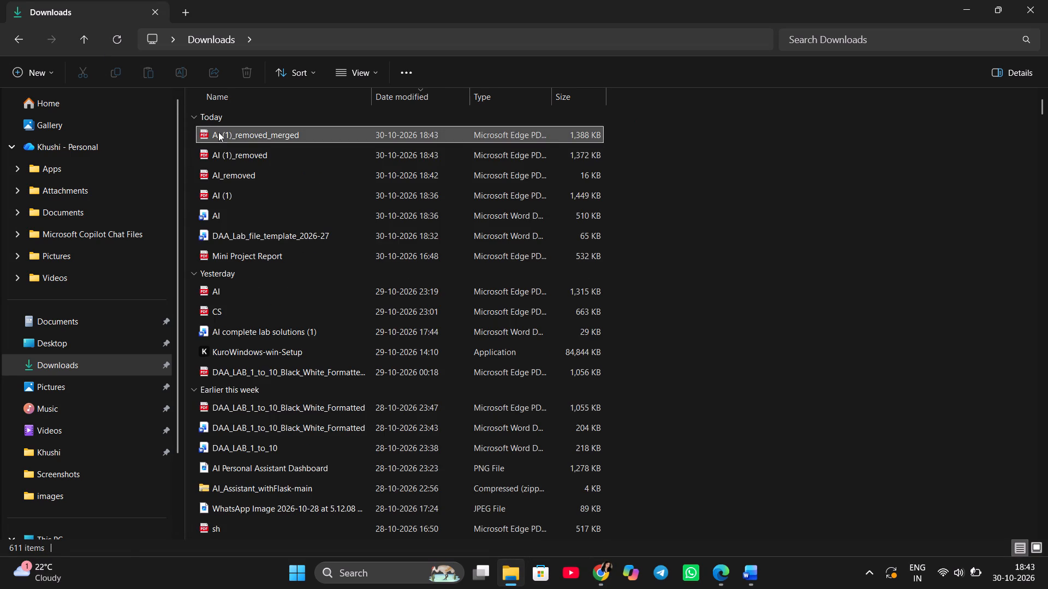
scroll(378, 265, "down", 1)
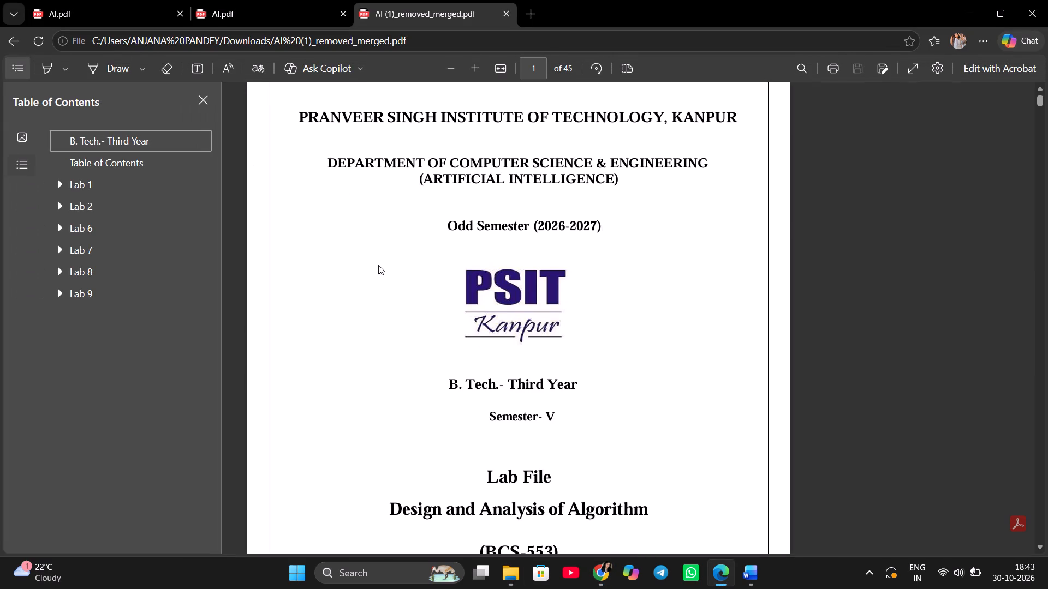
scroll(378, 265, "down", 2)
scroll(378, 265, "up", 2)
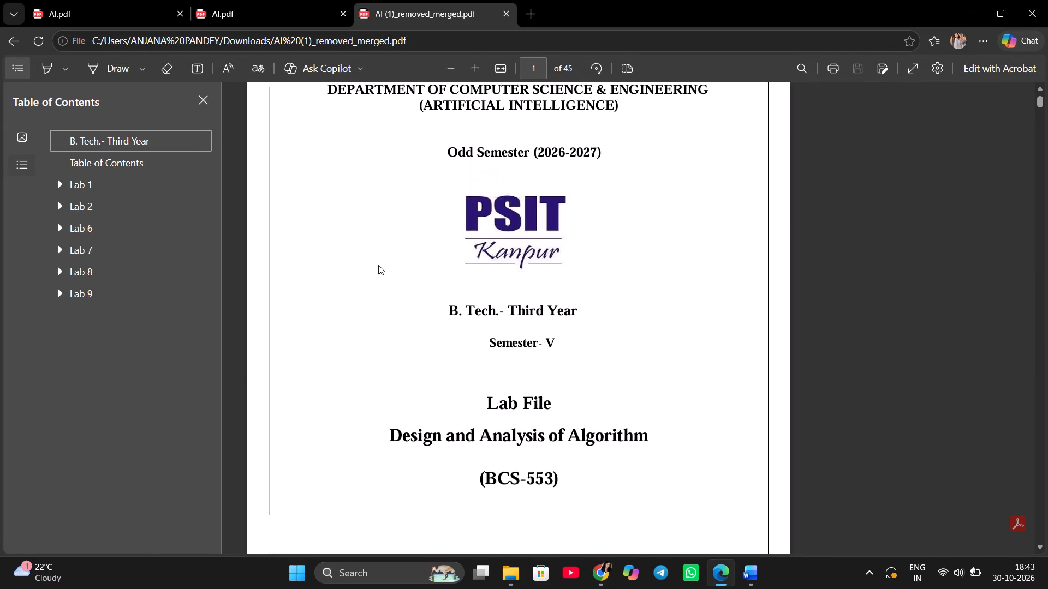
scroll(378, 265, "up", 1)
scroll(378, 265, "down", 8)
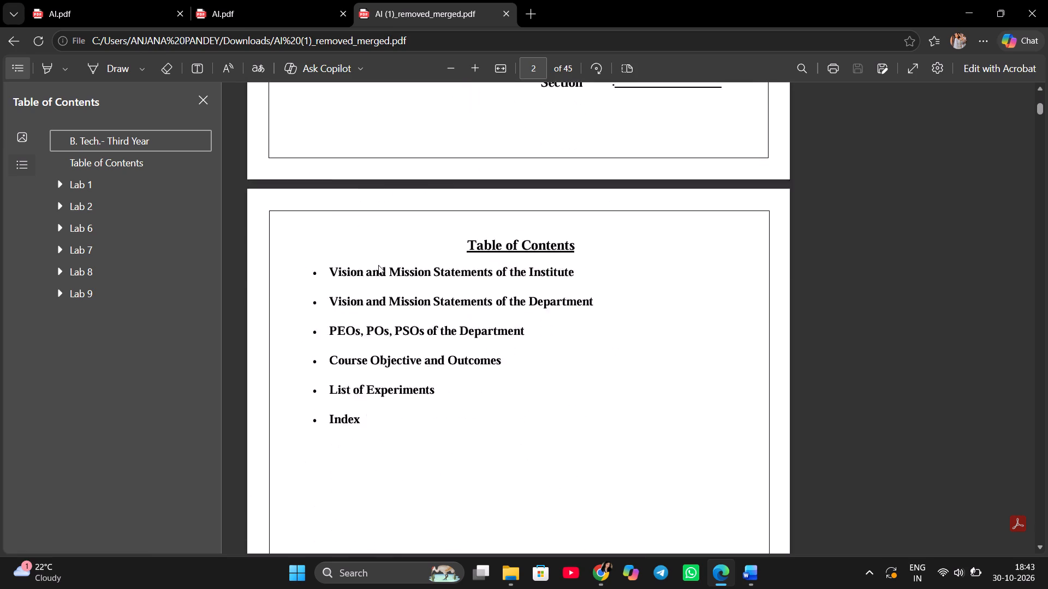
scroll(378, 265, "down", 4)
scroll(403, 400, "down", 1)
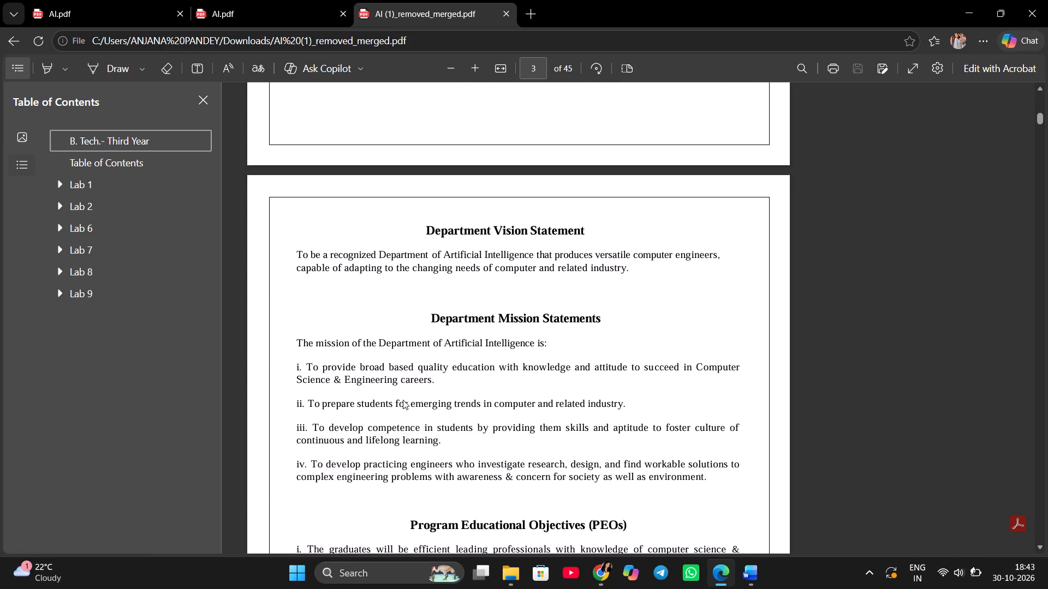
scroll(403, 400, "down", 4)
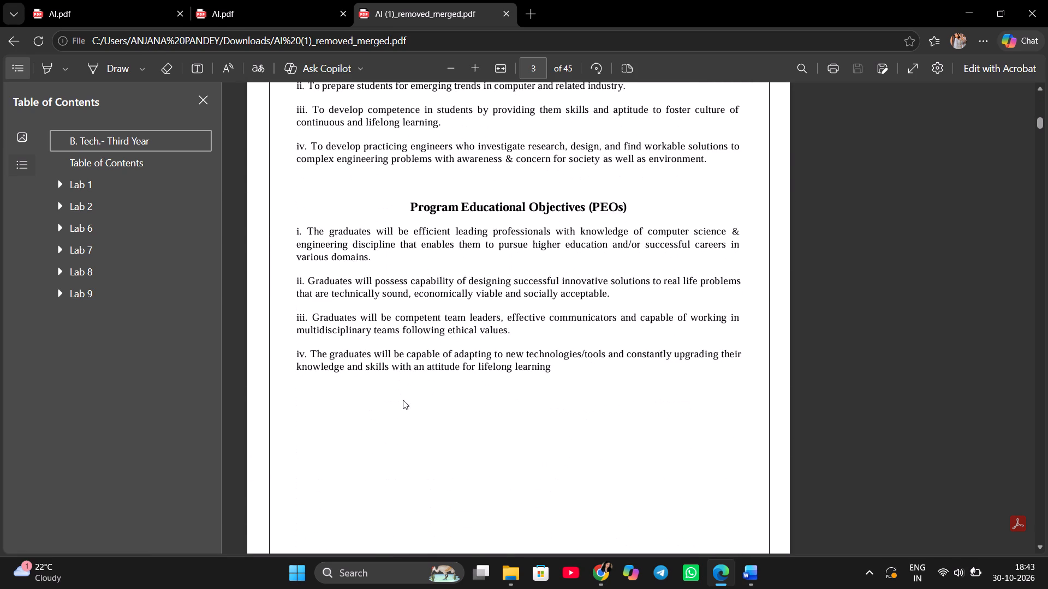
scroll(403, 400, "down", 19)
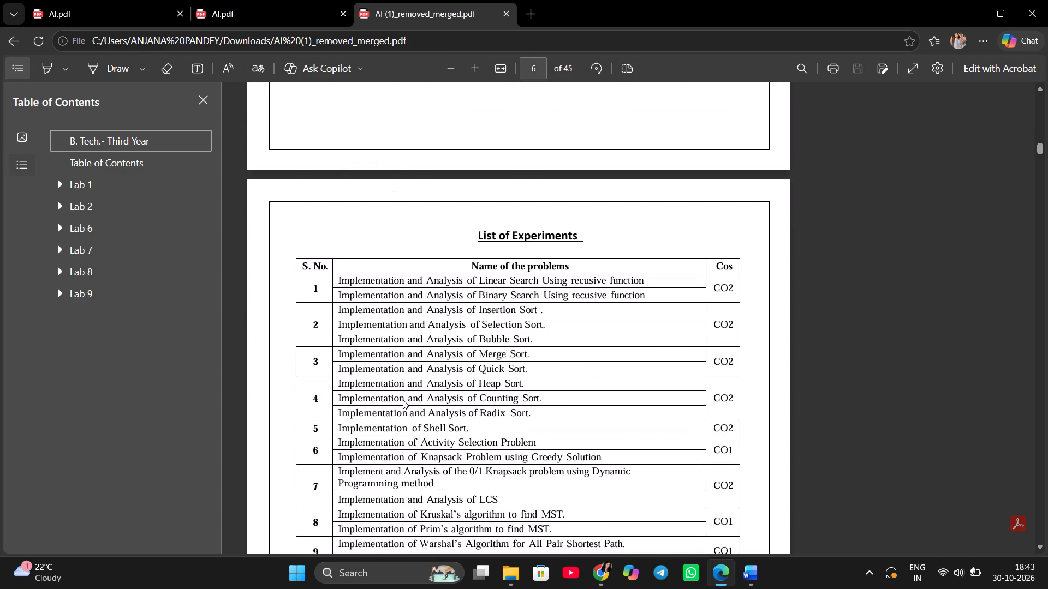
scroll(403, 400, "down", 12)
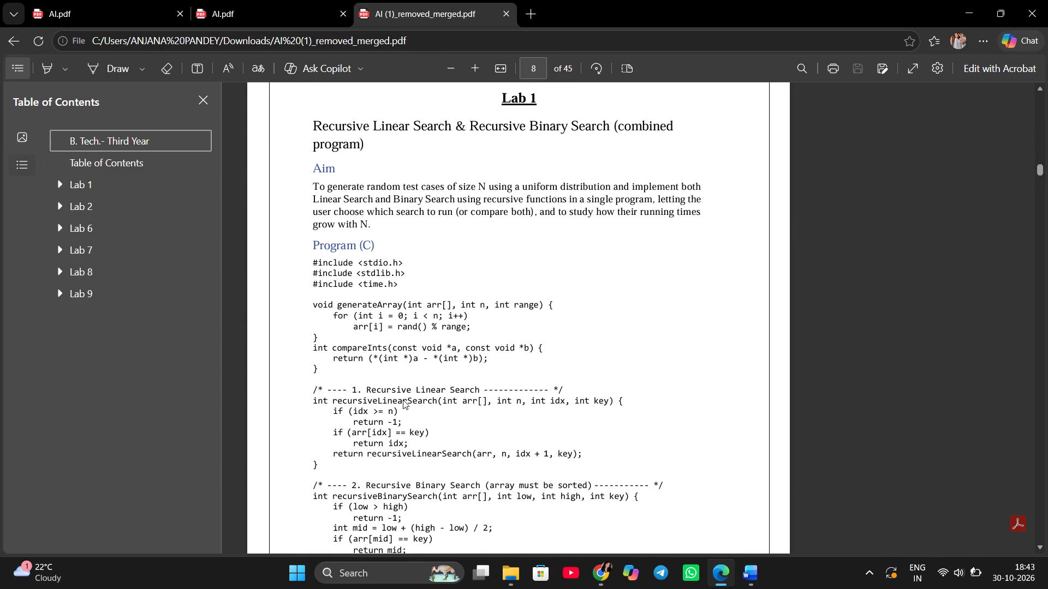
scroll(403, 400, "down", 6)
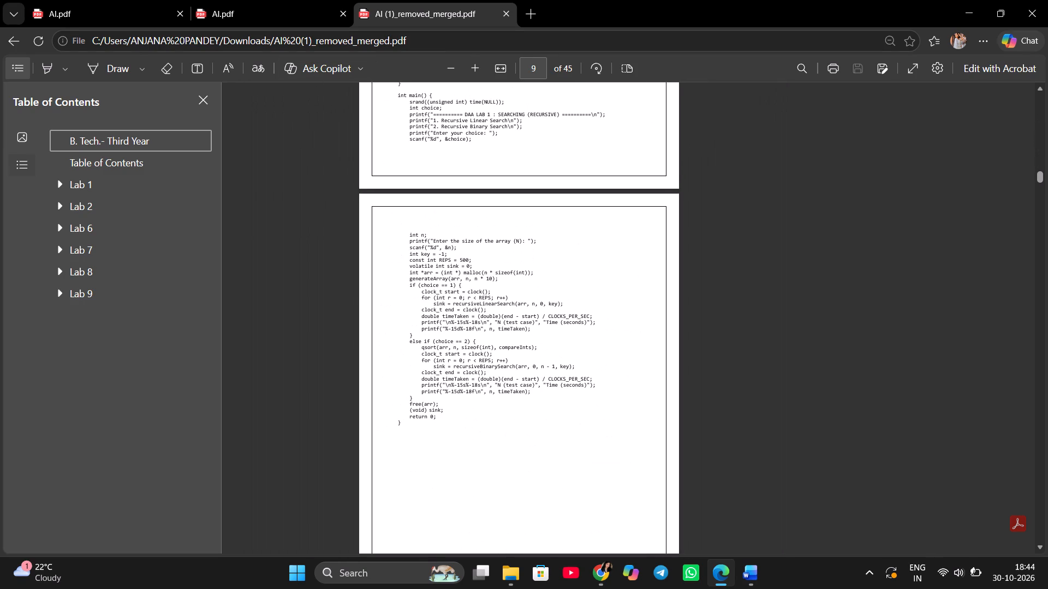
left_click(1047, 22)
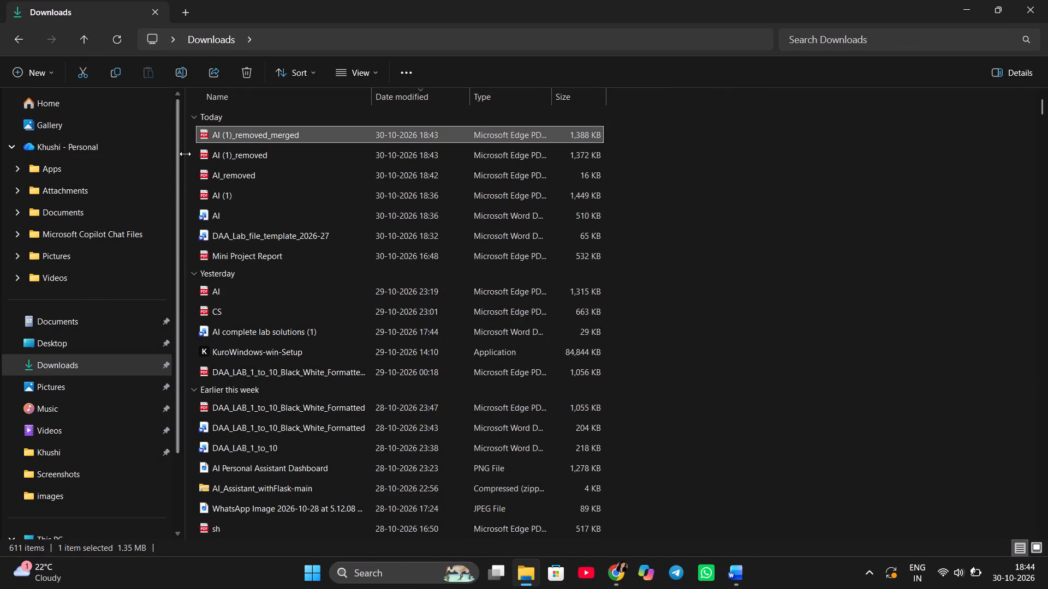
Delete the PDFs AI (1)_removed, AI_removed and AI (1) from the Downloads folder.
left_click_drag(185, 154, 187, 172)
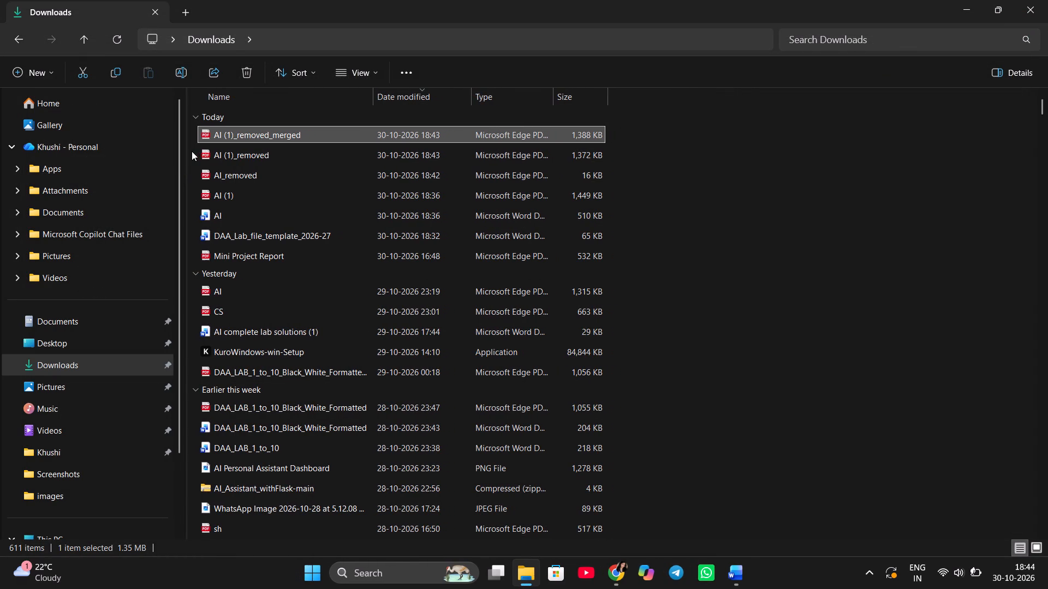
left_click_drag(192, 151, 217, 200)
key("Delete")
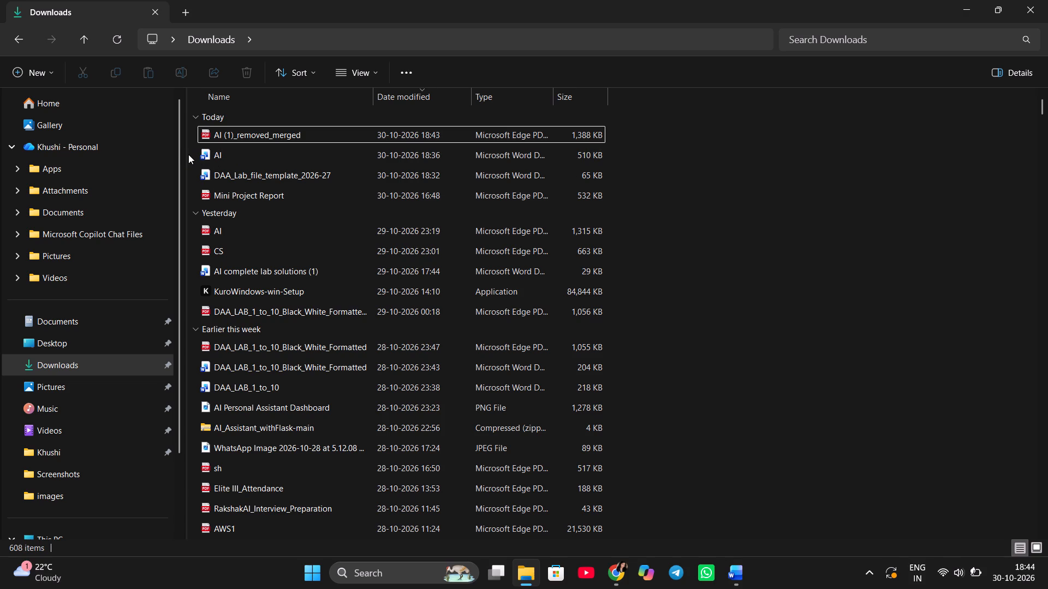
Select the AI Word document and DAA_Lab_file_template_2026-27 in Downloads.
left_click_drag(190, 153, 212, 175)
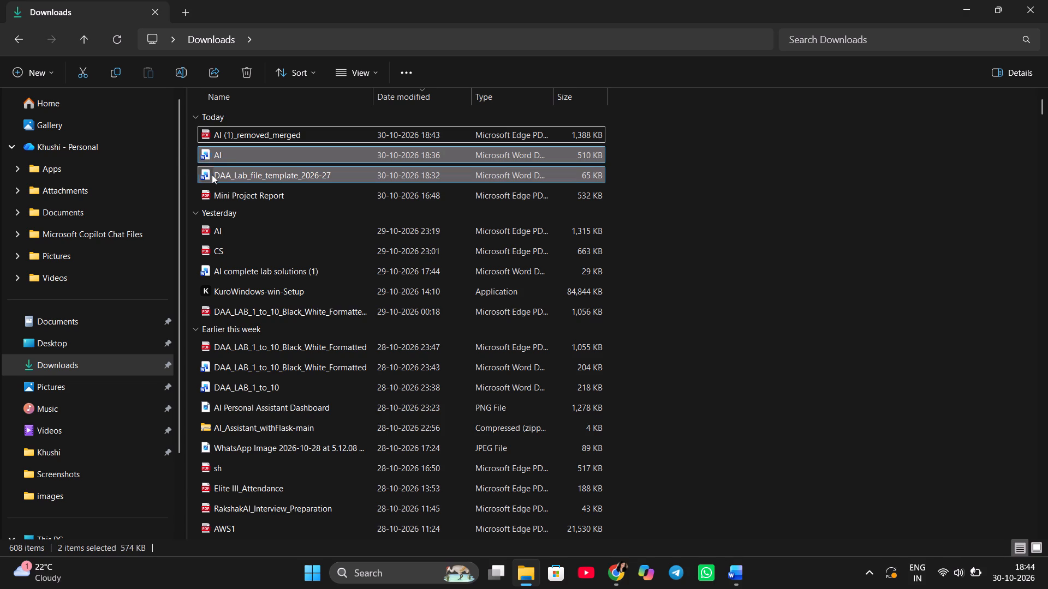
Delete the selected AI Word document and DAA_Lab_file_template_2026-27, closing the AI document in Word and retrying the deletion.
key("Delete")
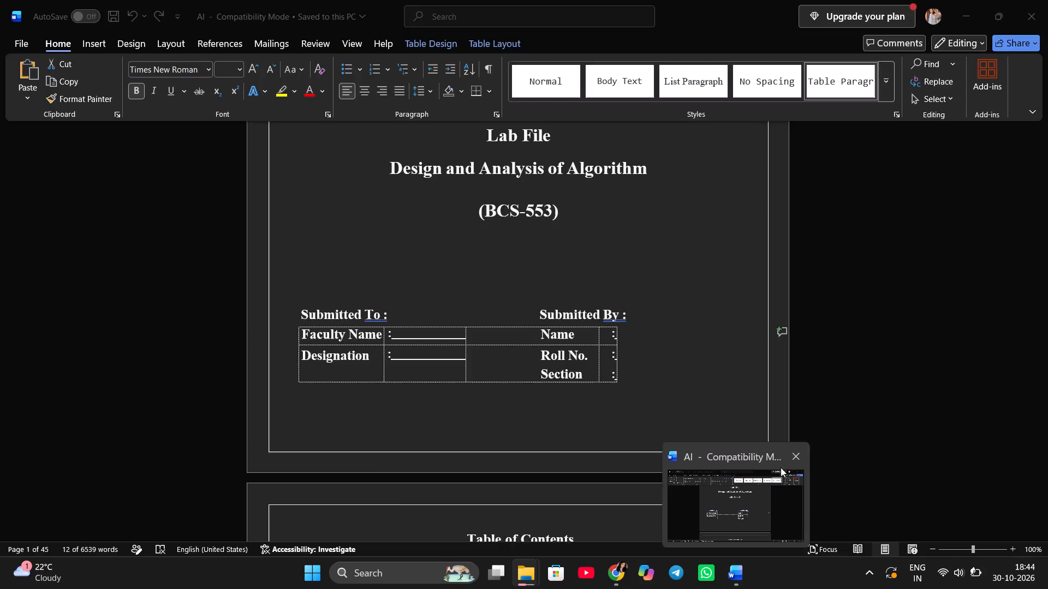
left_click(793, 458)
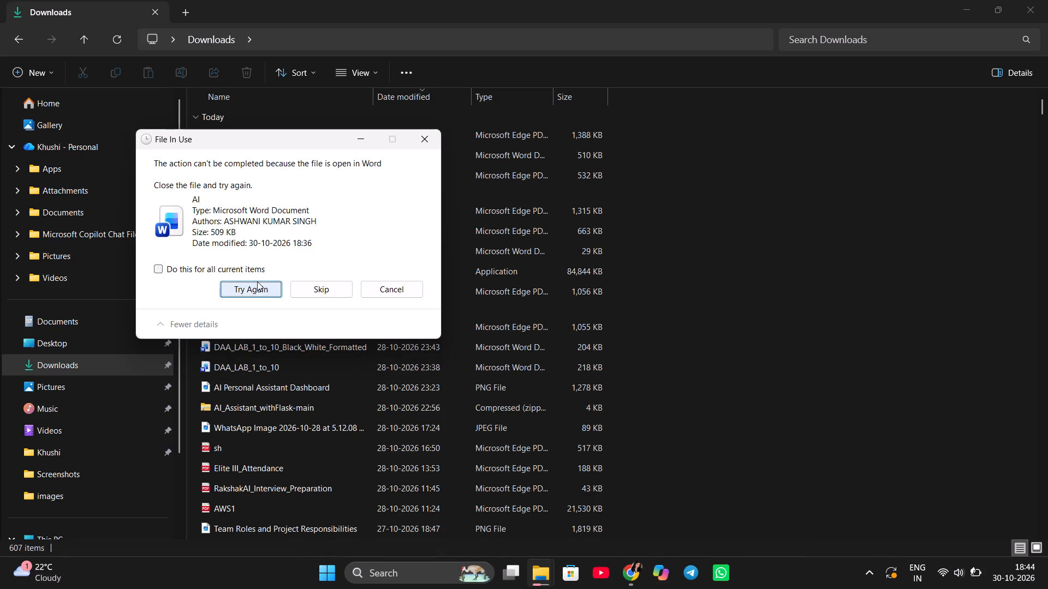
left_click(257, 281)
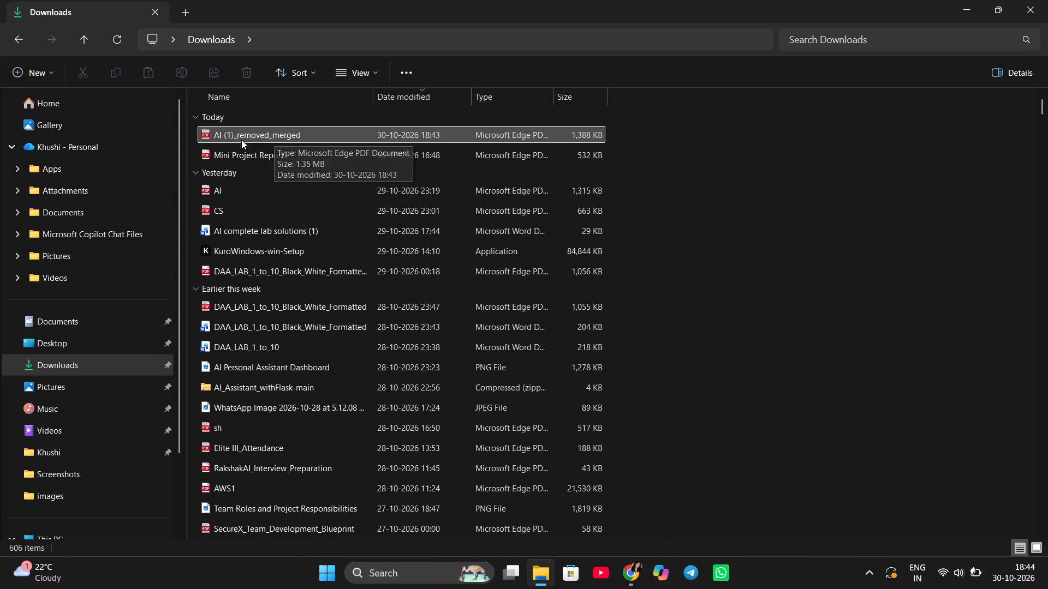
Delete yesterday's AI PDF from the Downloads folder.
left_click(224, 191)
key("Delete")
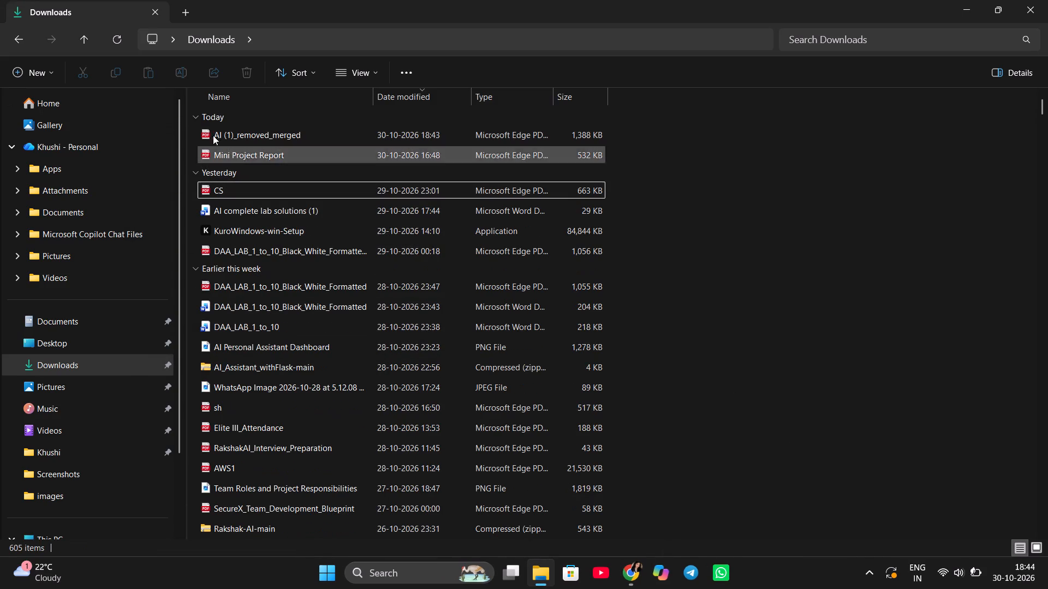
Rename the merged PDF AI (1)_removed_merged as AI.
left_click(211, 127)
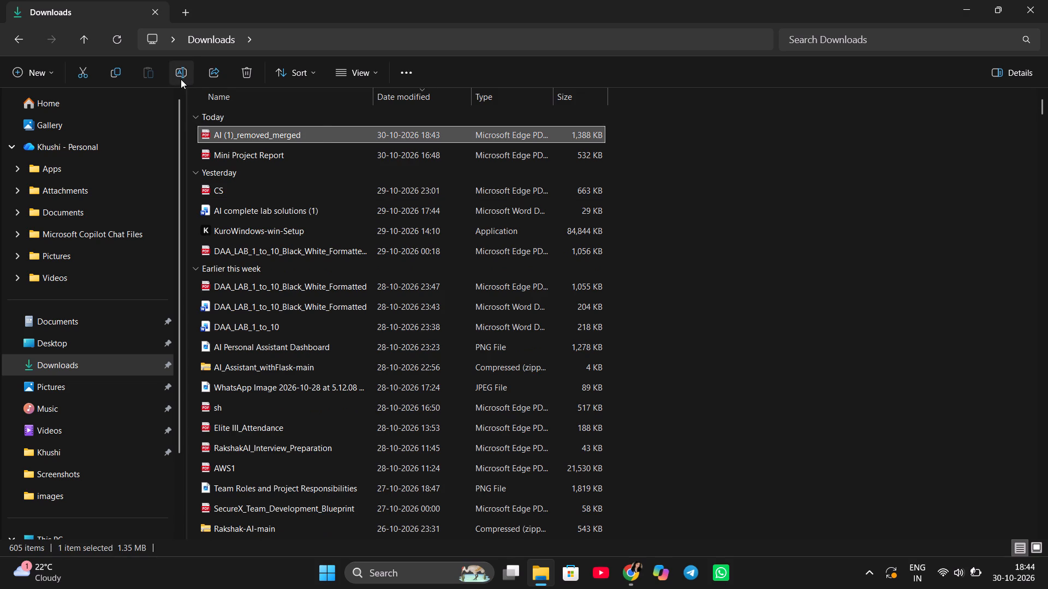
left_click(181, 79)
key("Right")
key("BackSpace")
key("BackSpace")
key("BackSpace")
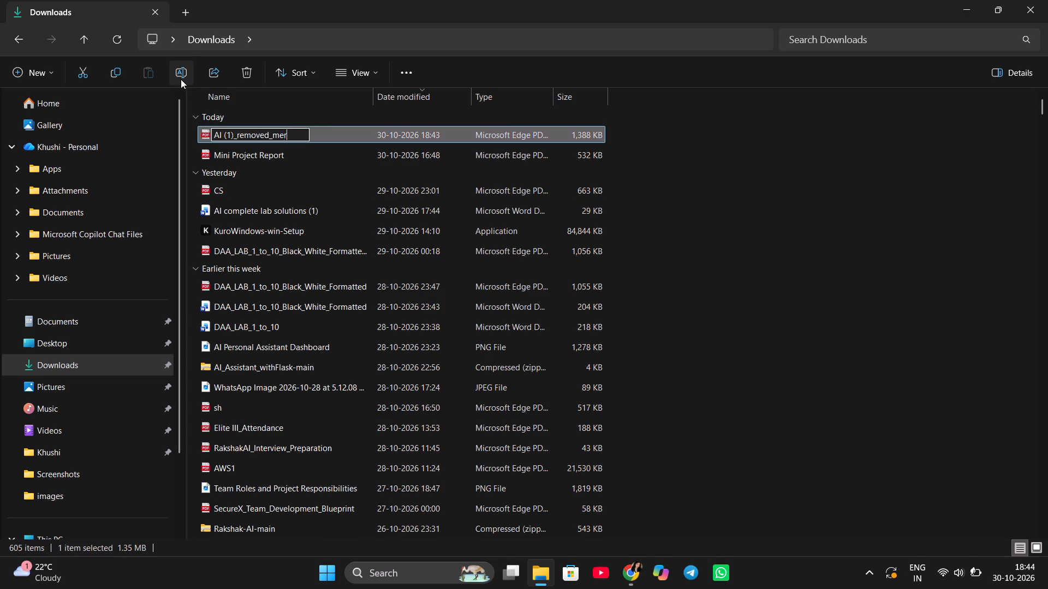
key("BackSpace")
key("BackSpace")
key("BackSpace")
key("BackSpace")
key("BackSpace")
key("BackSpace")
key("BackSpace")
key("BackSpace")
key("BackSpace")
key("BackSpace")
key("BackSpace")
key("BackSpace")
key("BackSpace")
key("BackSpace")
key("BackSpace")
key("BackSpace")
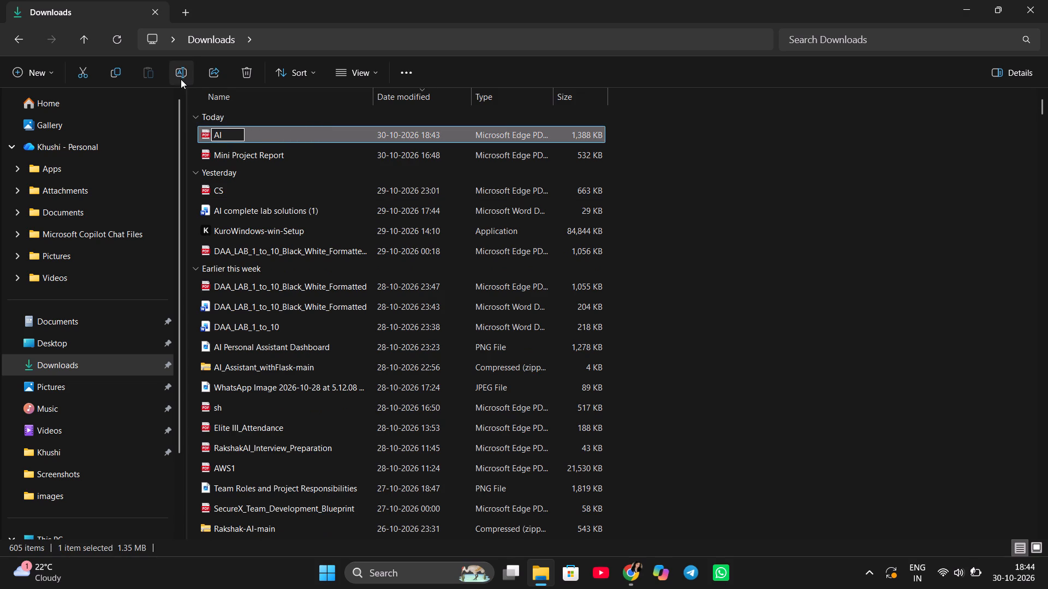
key("Return")
Copy the AI PDF in the Downloads folder and switch to Chrome.
left_click(215, 138)
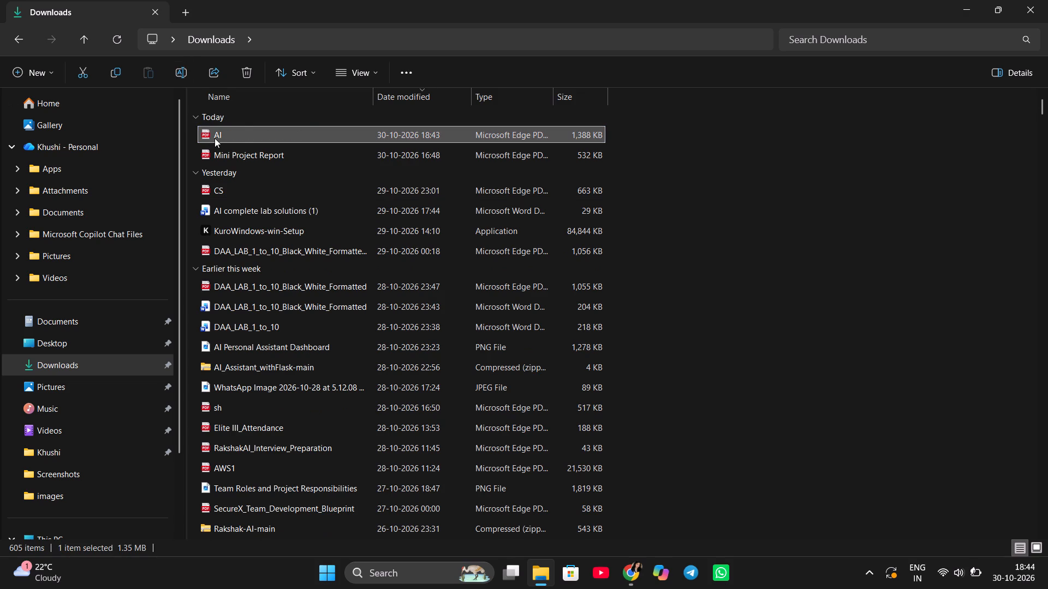
key("ctrl+c")
left_click(278, 134)
key("ctrl+c")
left_click(628, 579)
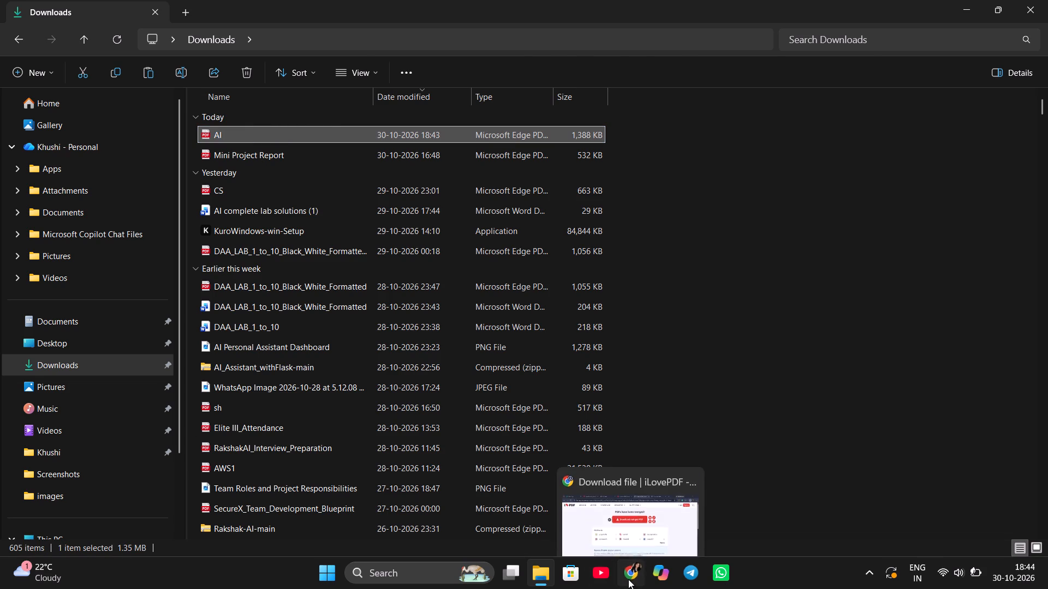